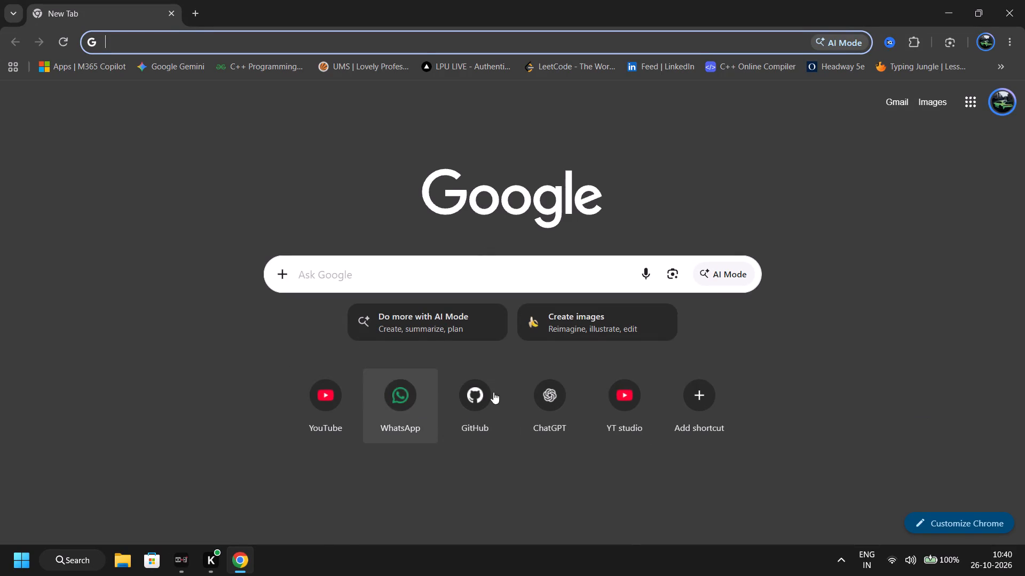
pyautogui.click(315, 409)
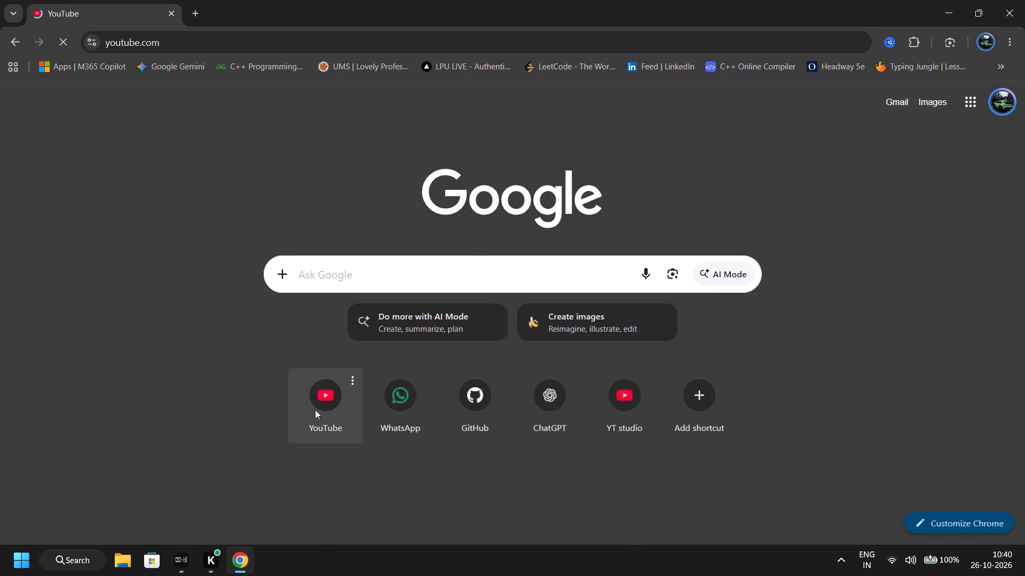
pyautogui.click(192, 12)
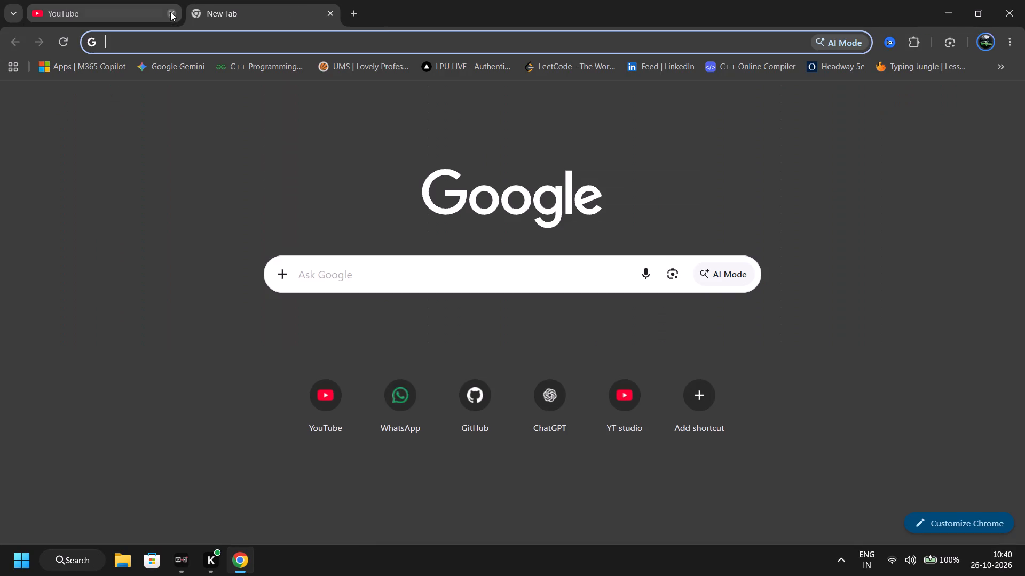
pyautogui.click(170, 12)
# Open YouTube Studio and show the Shorts list in the channel content.
pyautogui.click(615, 405)
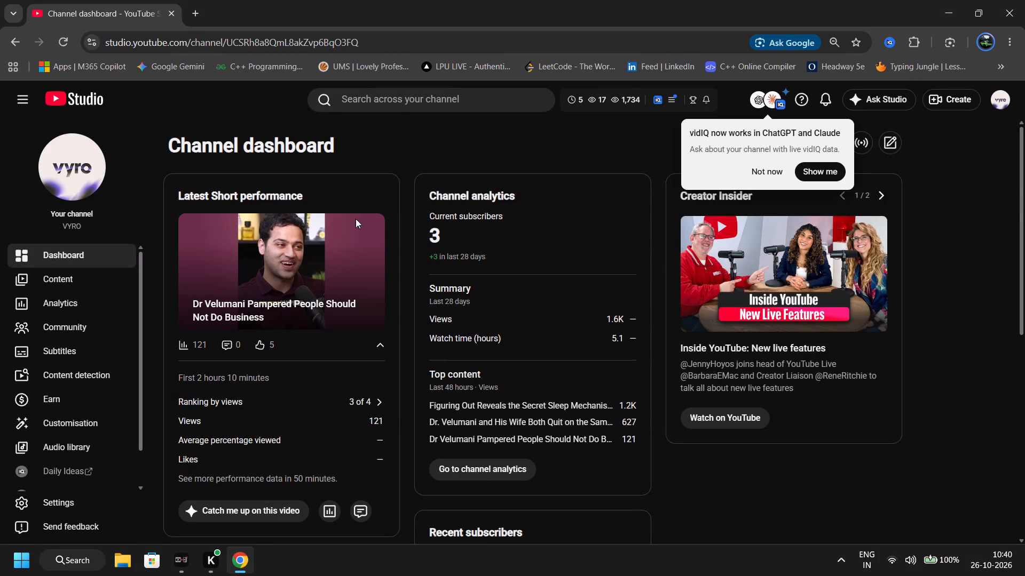
pyautogui.click(73, 278)
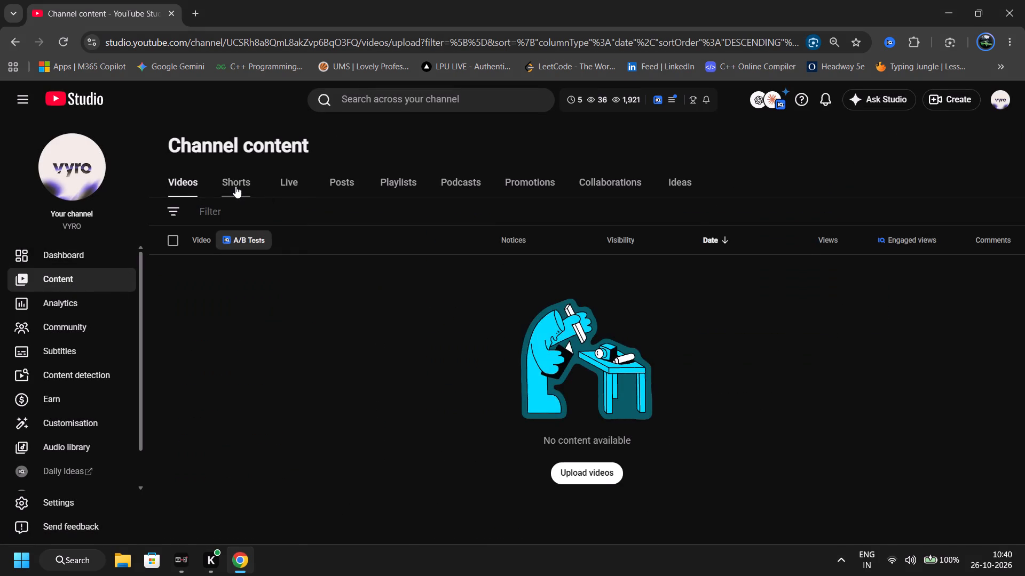
pyautogui.click(235, 186)
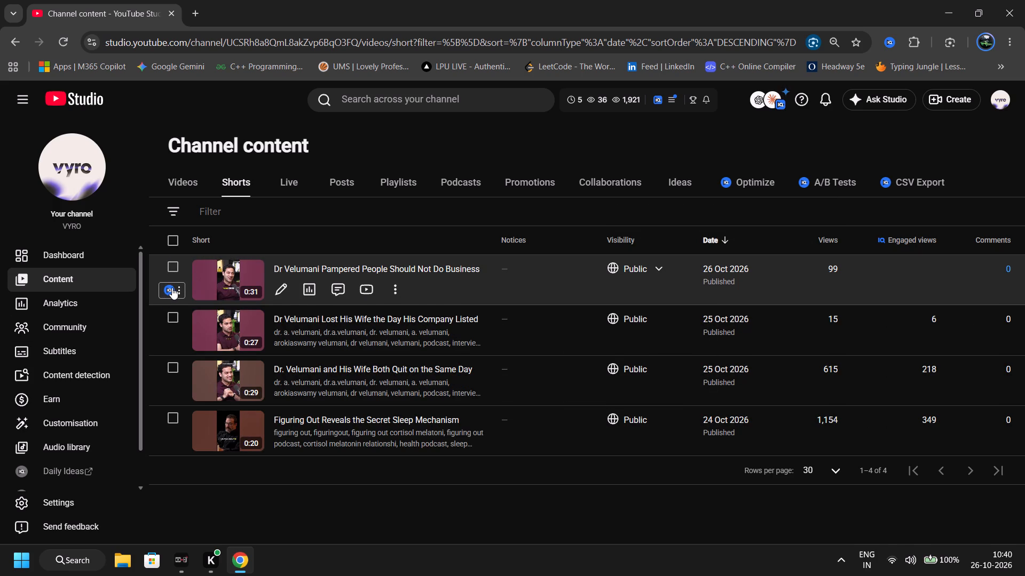
# Examine the vidIQ options for asking about the channel in ChatGPT and Claude, then dismiss them without connecting.
pyautogui.click(774, 104)
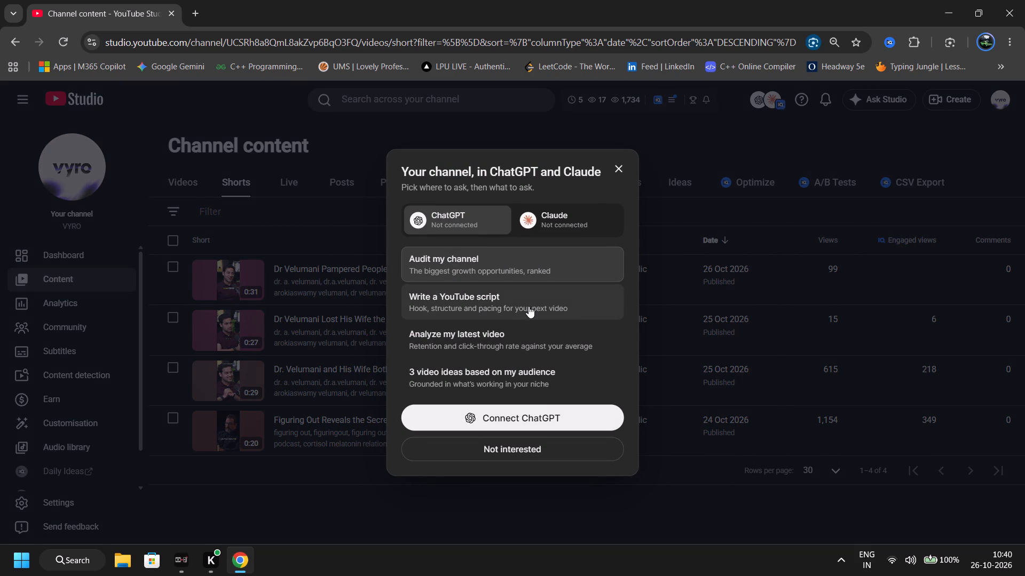
pyautogui.scroll(-4, 525, 306)
pyautogui.click(552, 220)
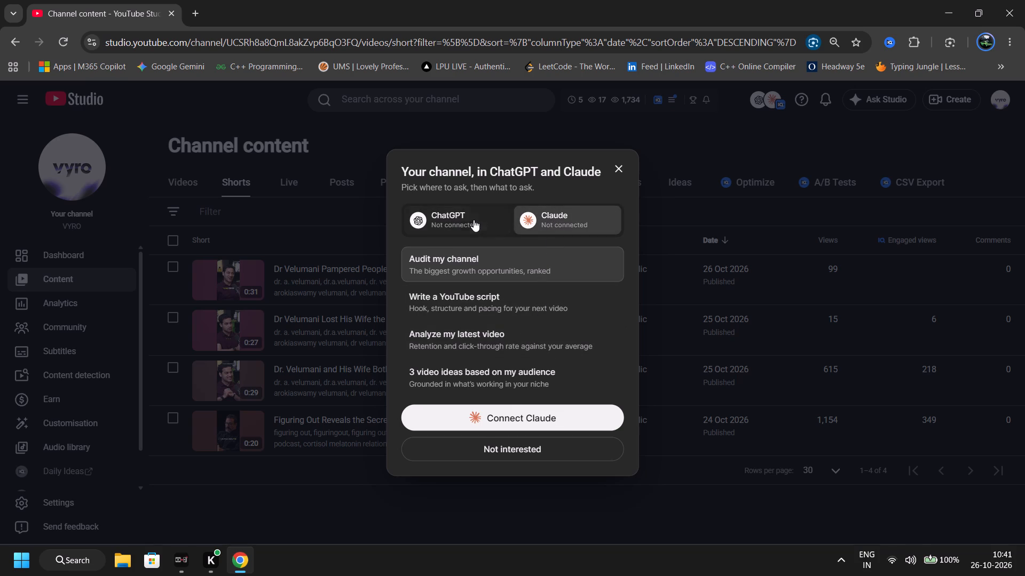
pyautogui.click(471, 220)
pyautogui.click(523, 224)
pyautogui.click(498, 225)
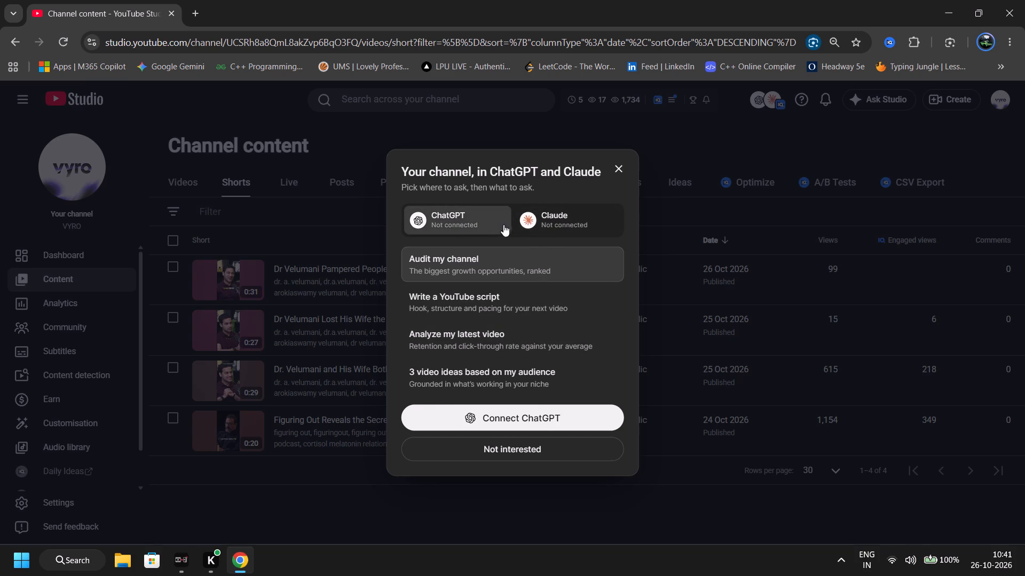
pyautogui.click(525, 228)
pyautogui.click(476, 228)
pyautogui.click(621, 163)
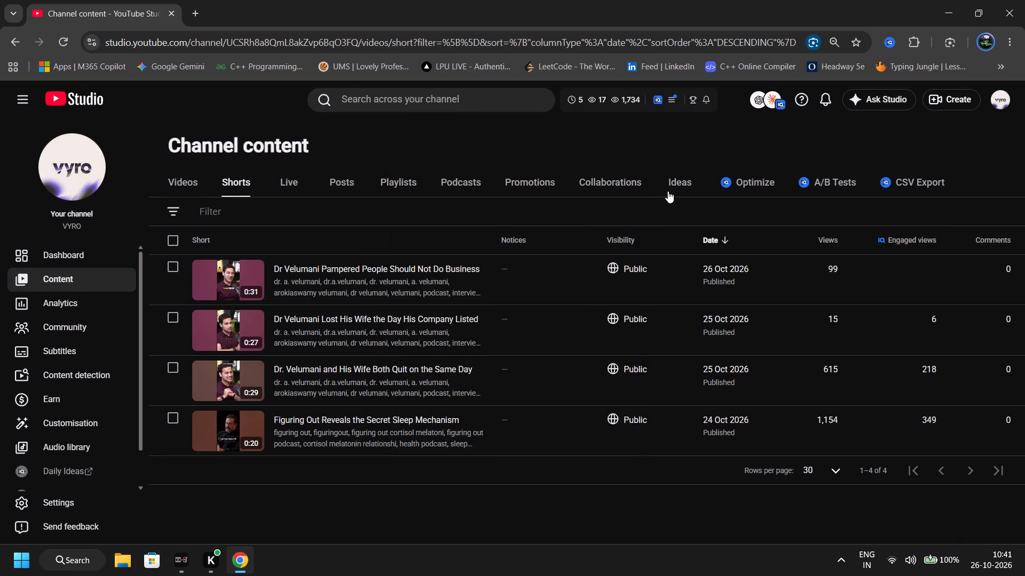
# Upload the video "Ultra Runner Ello Slept 5 Minutes on the Track" from its Ello clips folder inside Videos > ClipMint > shorts.
pyautogui.click(927, 98)
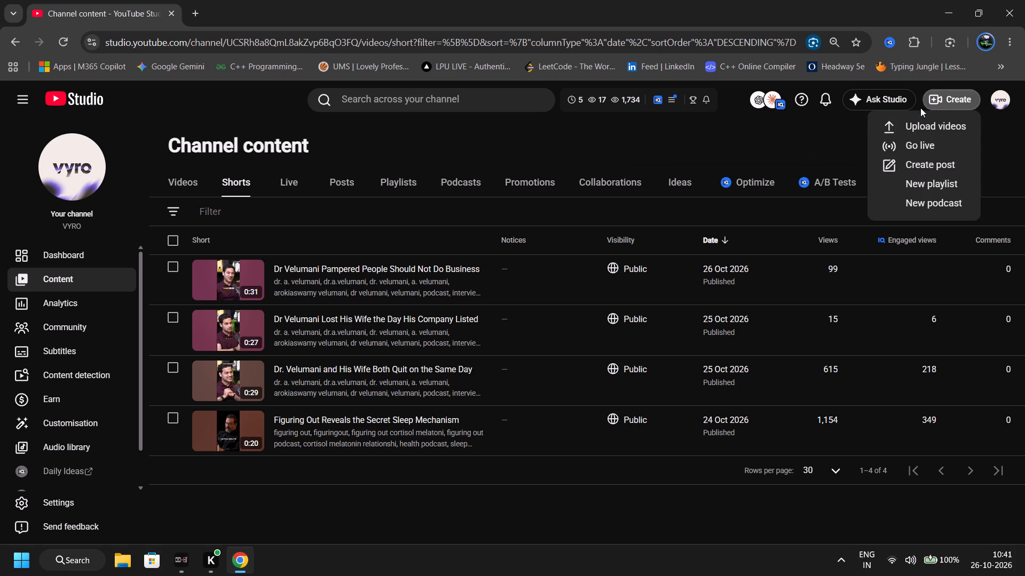
pyautogui.click(920, 125)
pyautogui.click(518, 375)
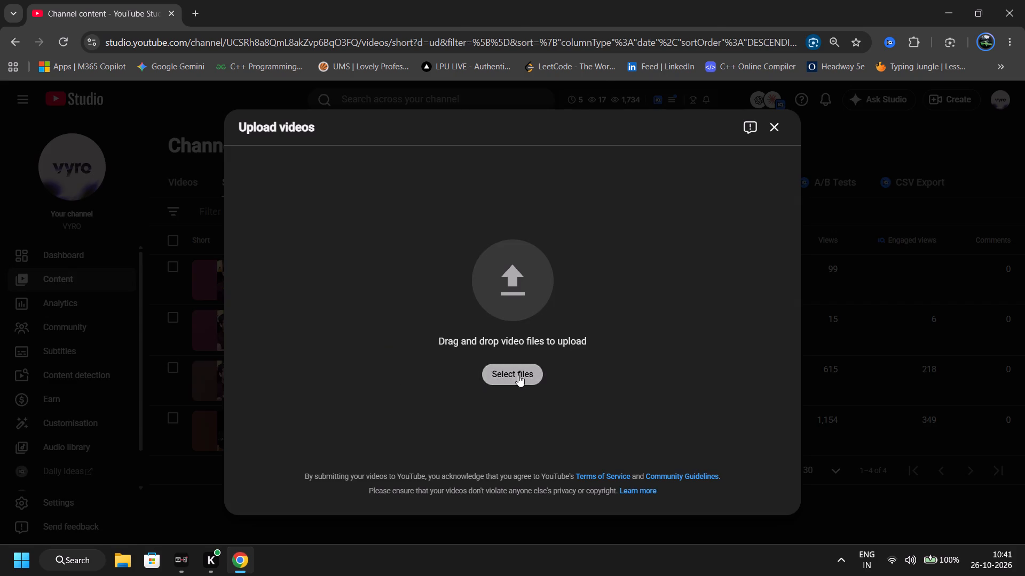
pyautogui.click(45, 179)
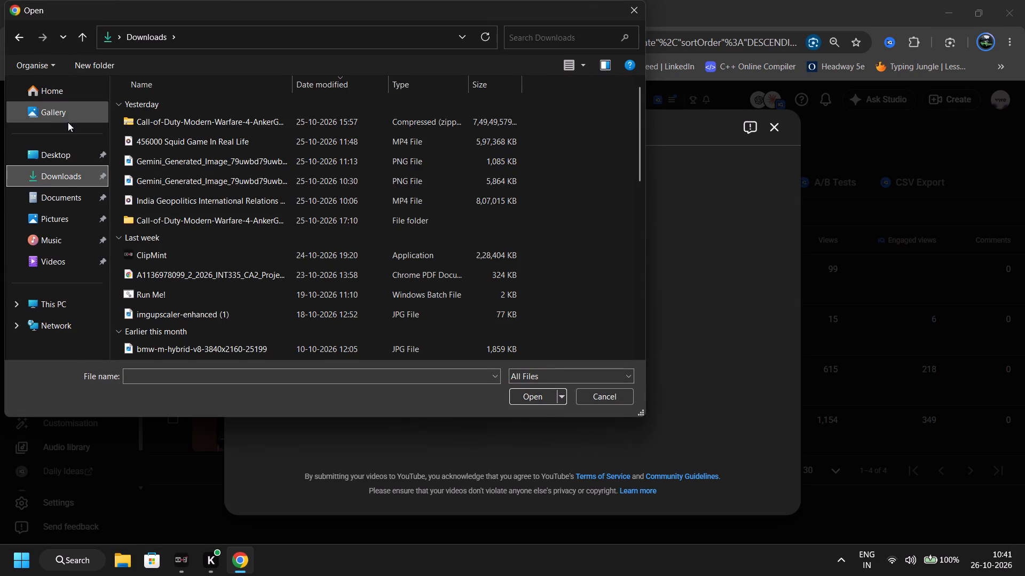
pyautogui.click(70, 257)
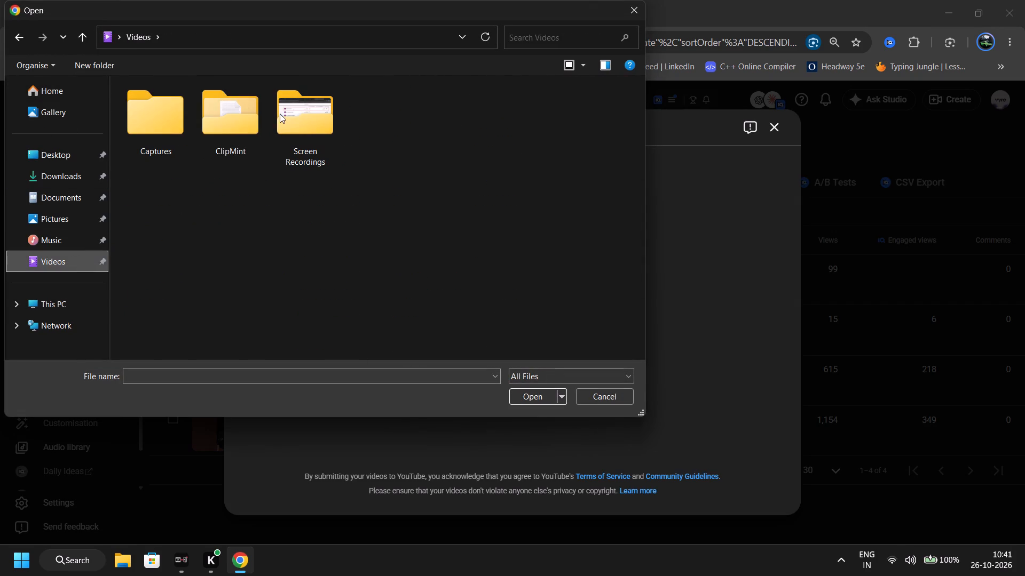
pyautogui.doubleClick(215, 115)
pyautogui.doubleClick(207, 119)
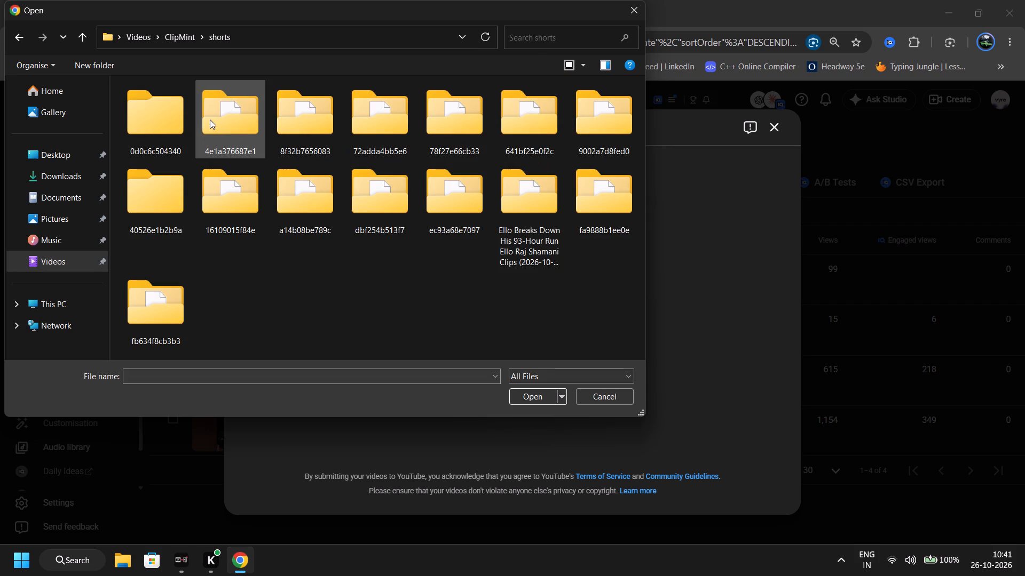
pyautogui.doubleClick(508, 212)
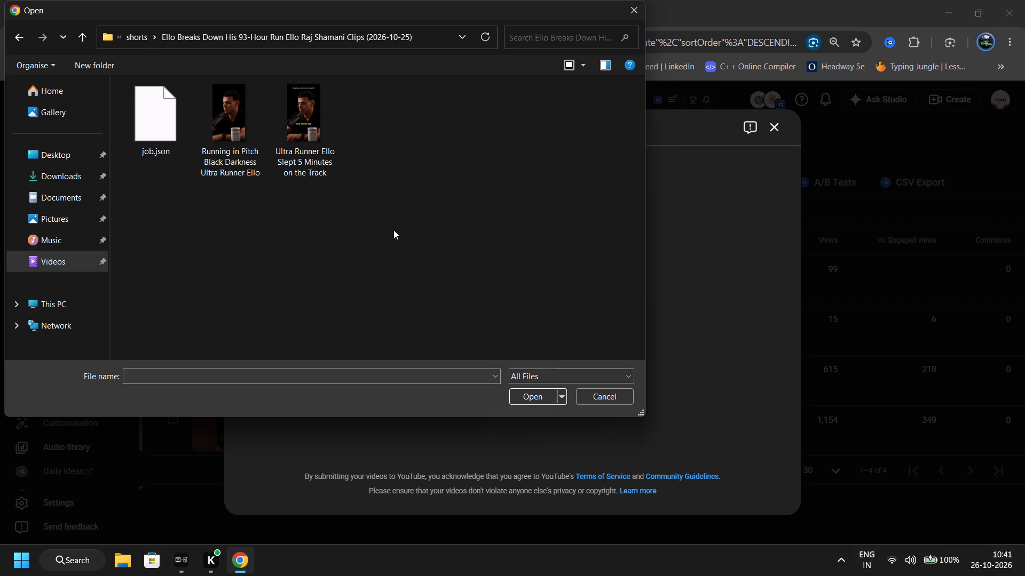
pyautogui.click(297, 118)
pyautogui.click(522, 395)
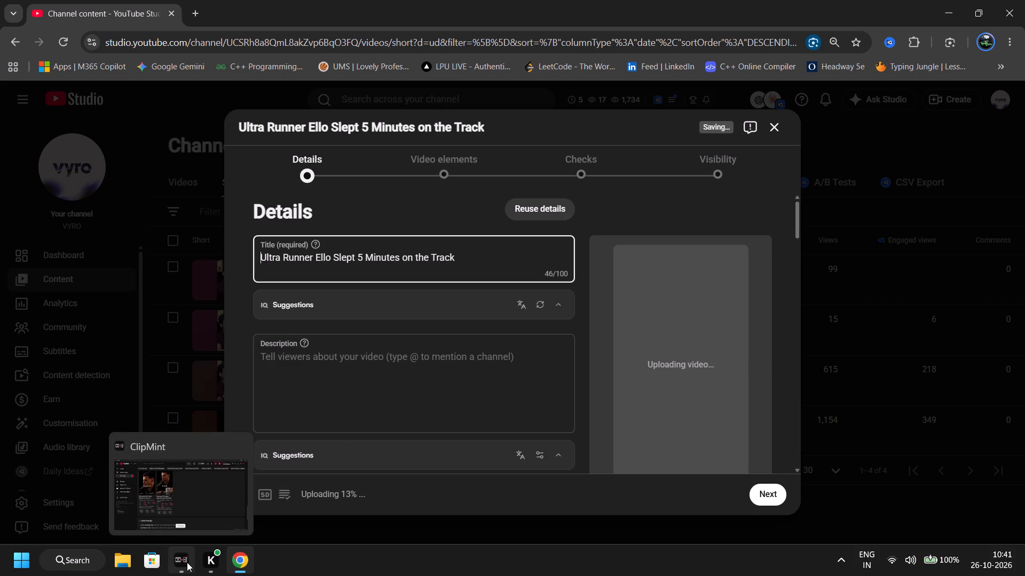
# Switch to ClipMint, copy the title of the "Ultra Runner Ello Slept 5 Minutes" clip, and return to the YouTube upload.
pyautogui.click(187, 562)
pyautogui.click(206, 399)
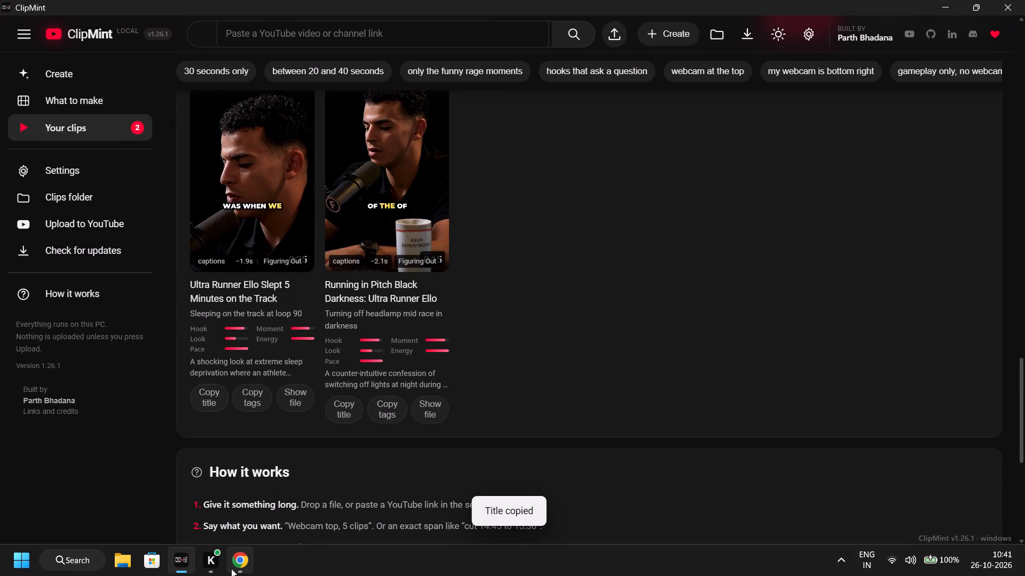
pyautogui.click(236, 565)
# Look through the upload's details form, from the title to the AI use, collaboration and chapter settings.
pyautogui.scroll(-5, 566, 395)
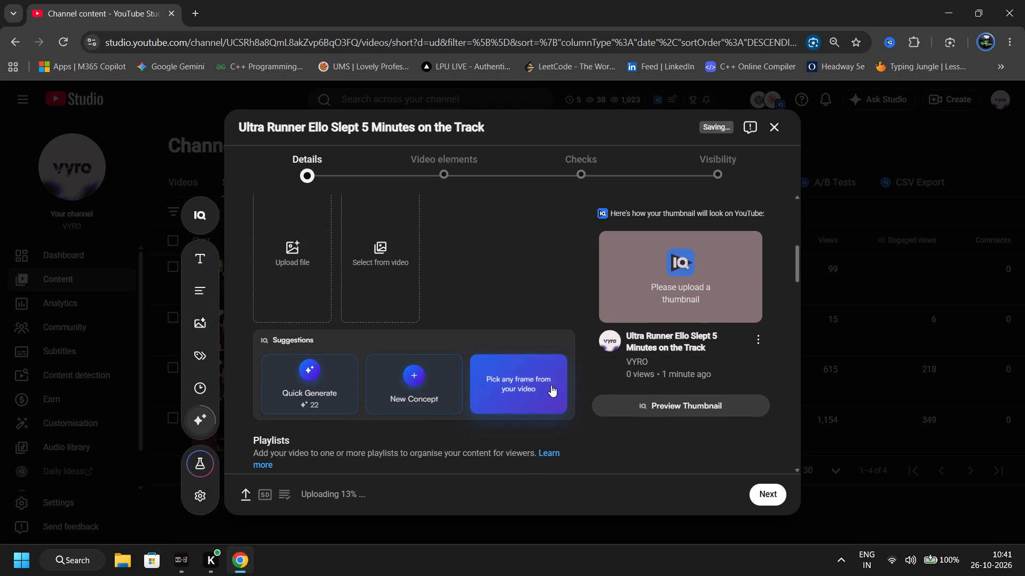
pyautogui.scroll(2, 616, 388)
pyautogui.scroll(-3, 613, 397)
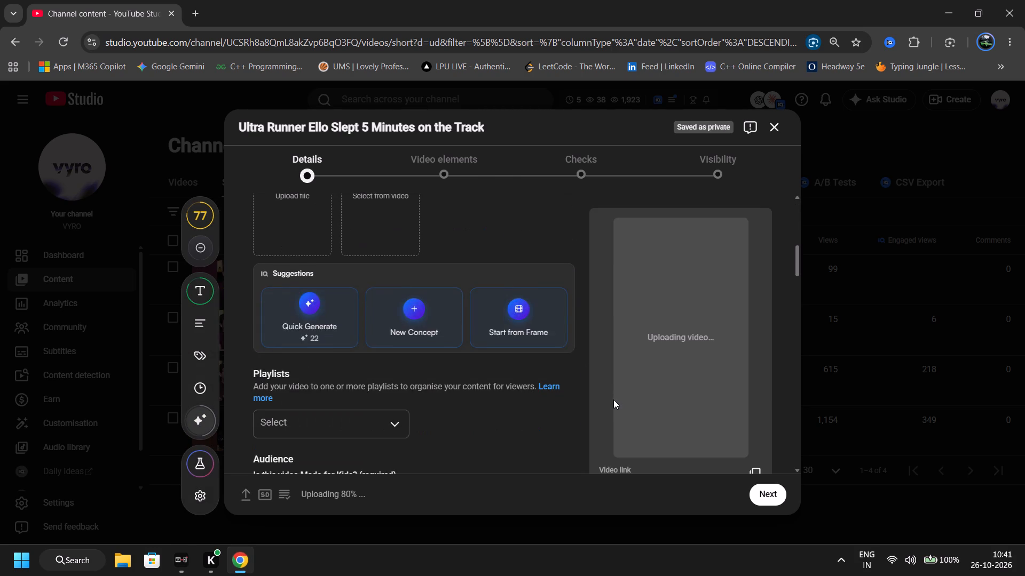
pyautogui.scroll(-4, 700, 391)
pyautogui.scroll(-6, 771, 275)
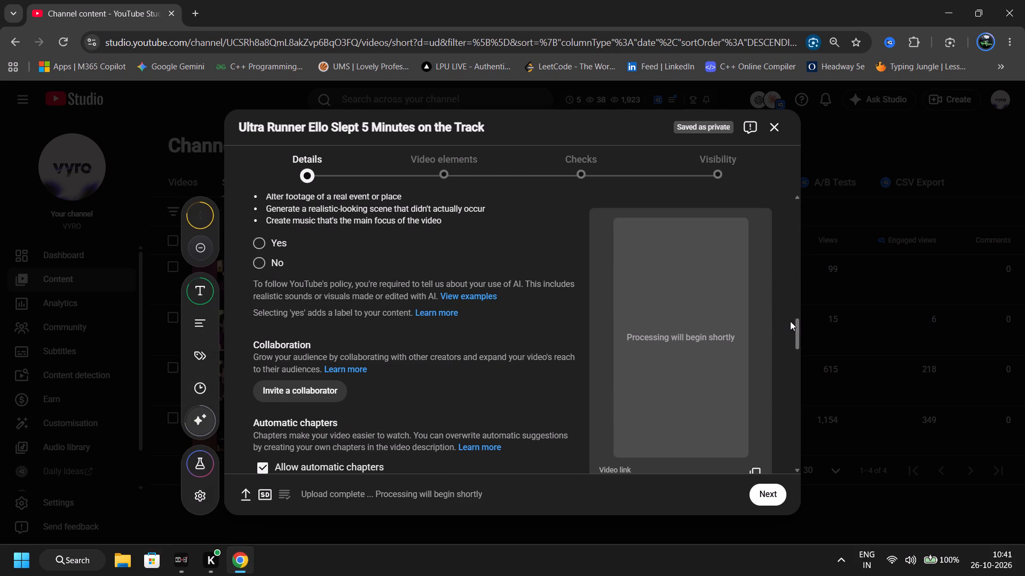
pyautogui.scroll(-4, 783, 327)
pyautogui.scroll(7, 778, 327)
pyautogui.scroll(13, 527, 349)
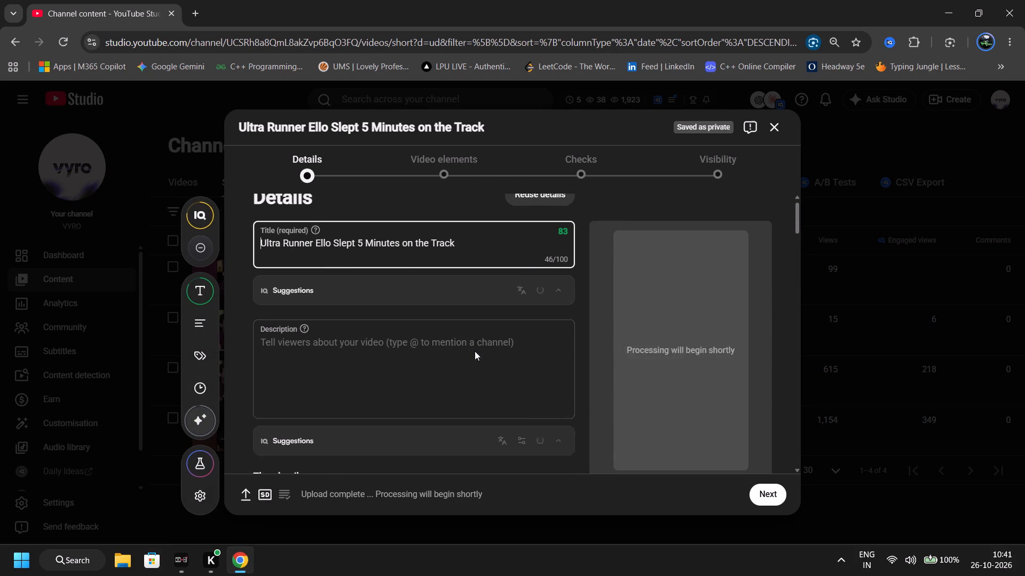
pyautogui.scroll(5, 475, 351)
pyautogui.click(514, 252)
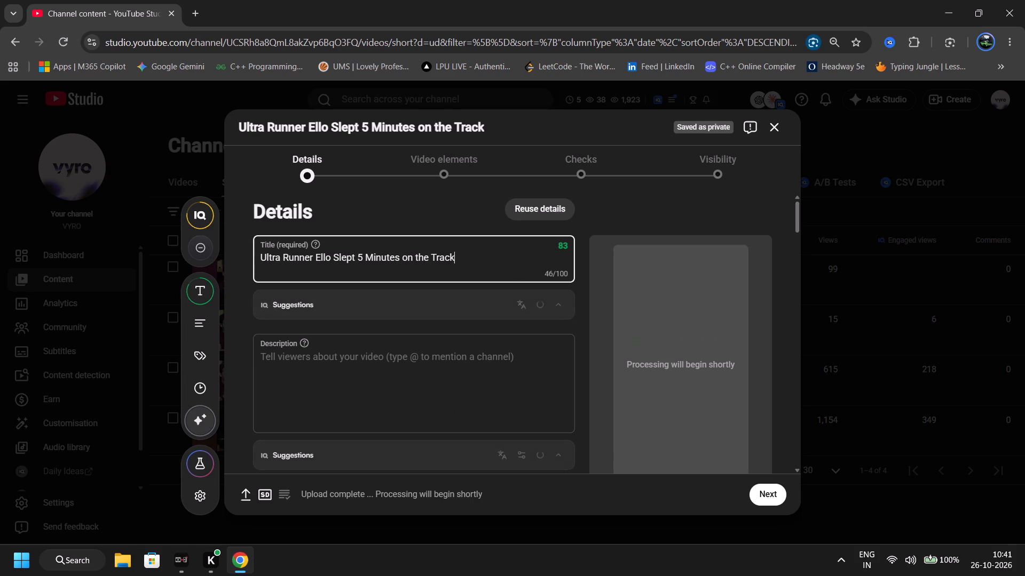
# Examine the vidIQ Optimize Score breakdown for the title, description and tags, then close it.
pyautogui.click(563, 244)
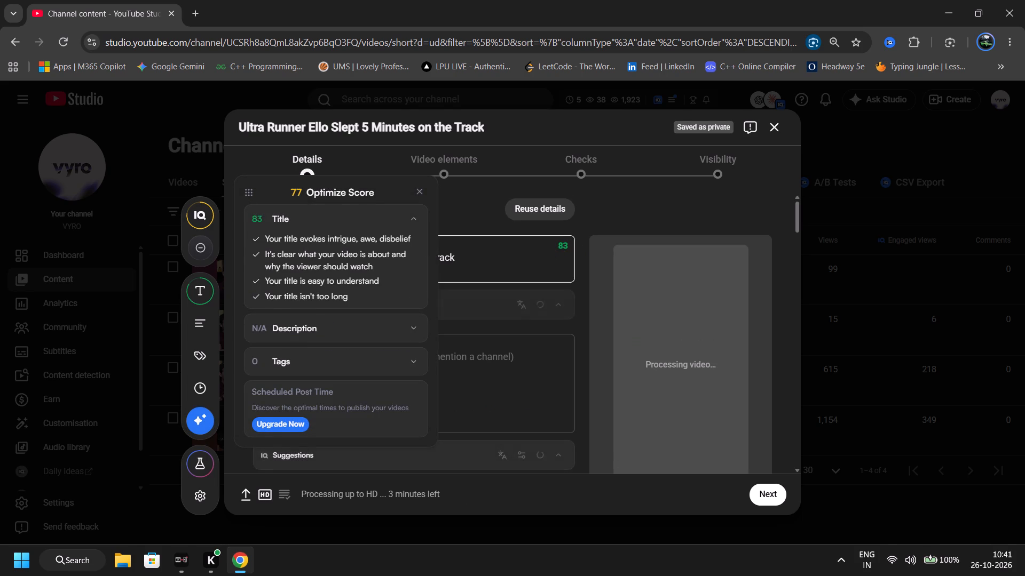
pyautogui.click(421, 326)
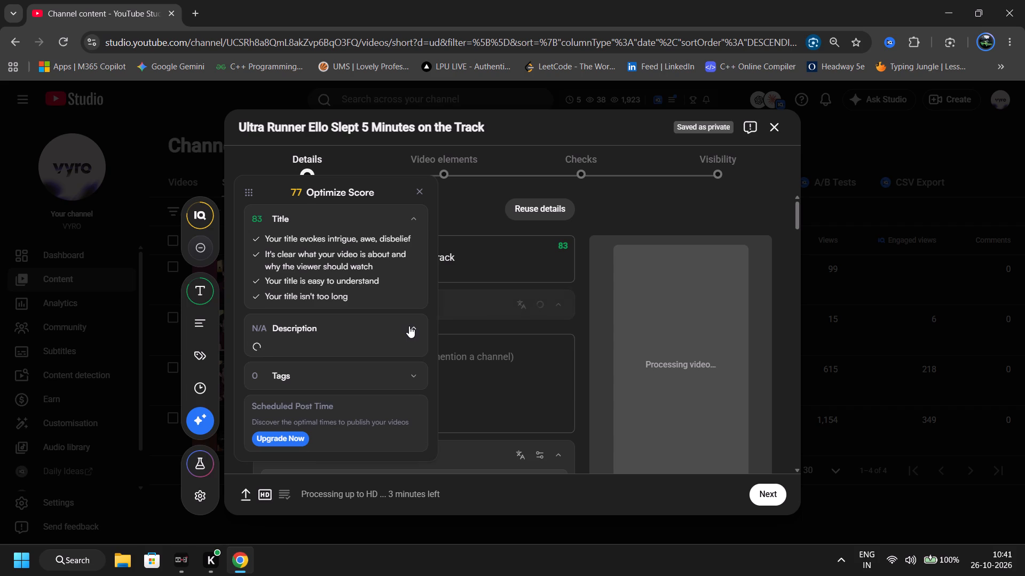
pyautogui.click(416, 373)
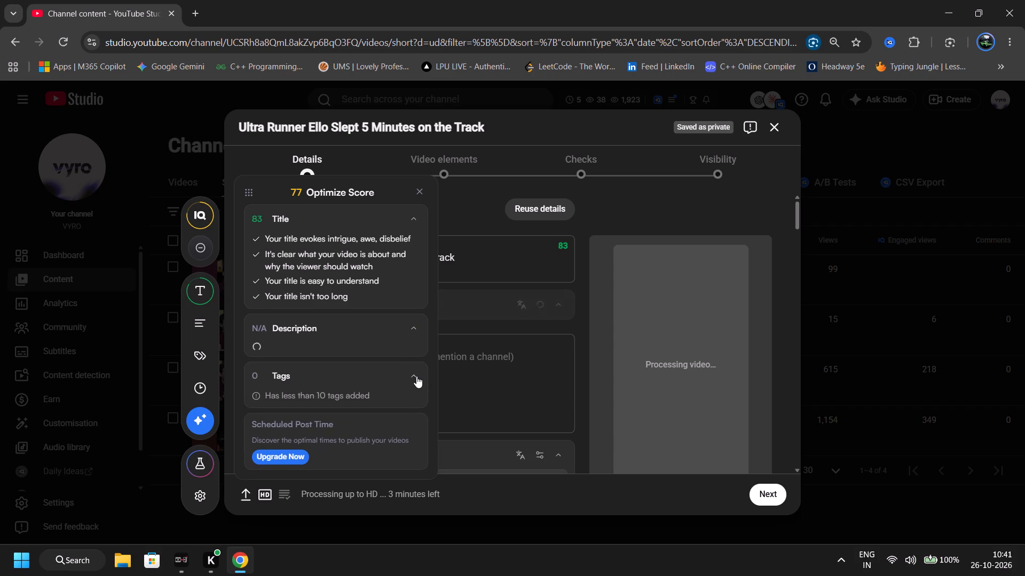
pyautogui.click(416, 377)
pyautogui.click(448, 355)
pyautogui.click(481, 313)
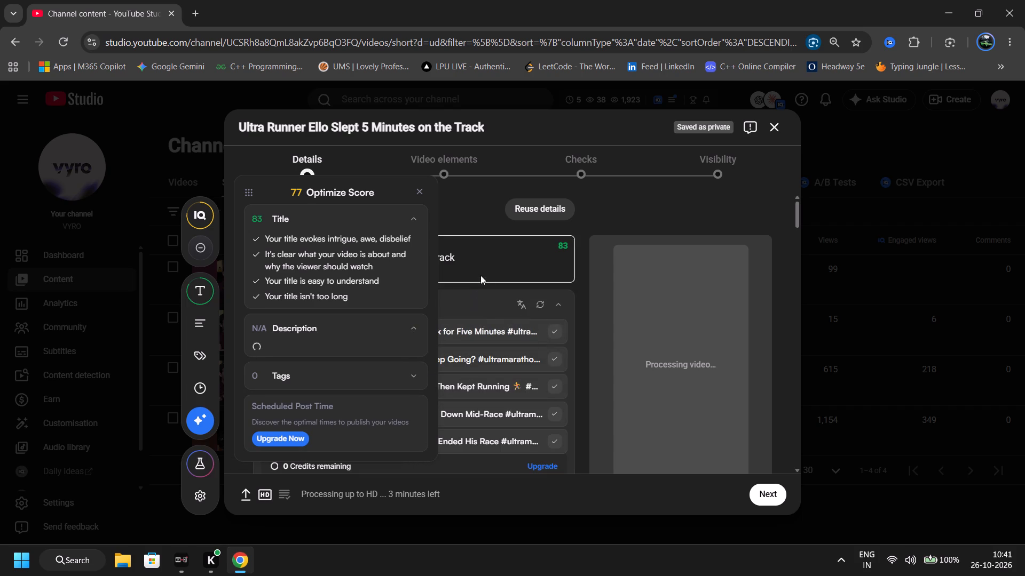
pyautogui.click(531, 257)
pyautogui.click(420, 192)
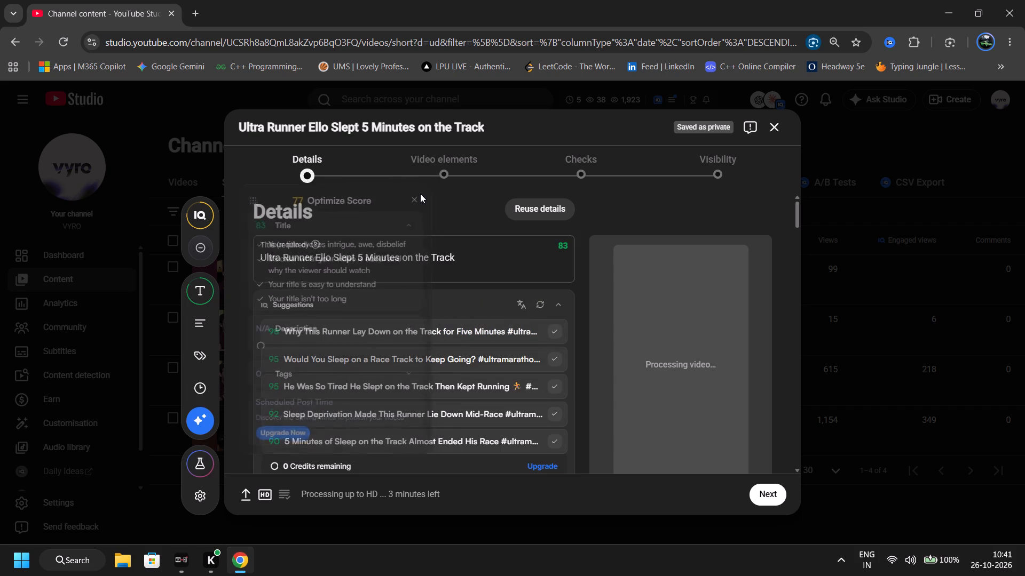
pyautogui.click(434, 215)
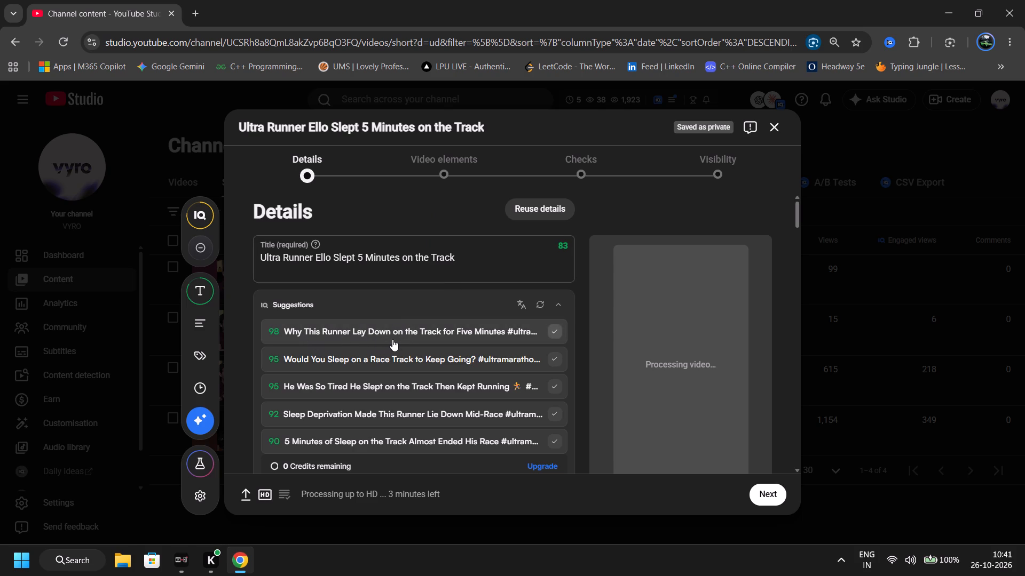
# Replace the video title with the suggestion "Why This Runner Lay Down on the Track for Five Minutes #ultramarathon #running".
pyautogui.click(334, 331)
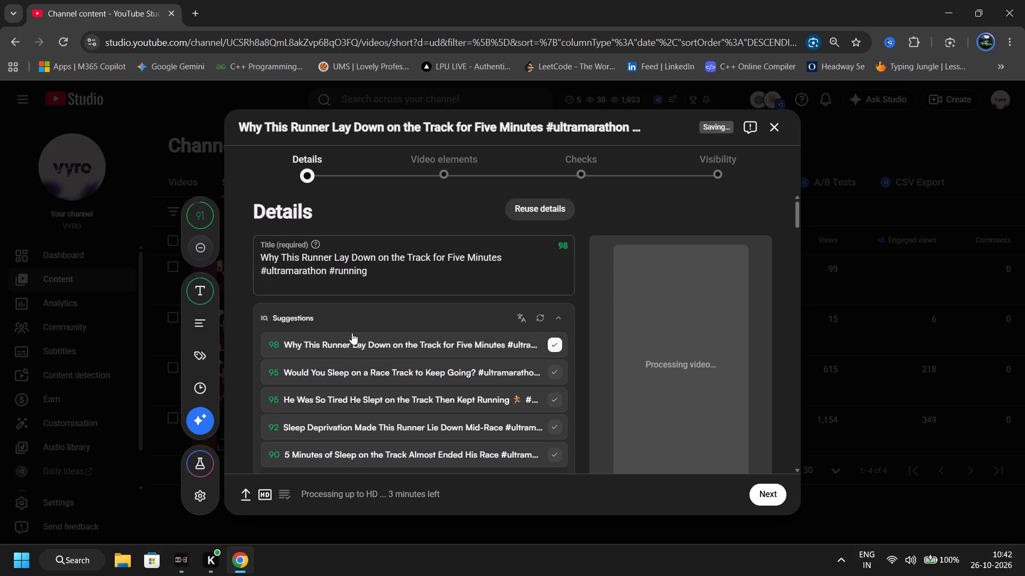
# Copy the tags of the "Ultra Runner Ello Slept 5 Minutes" clip from ClipMint into the upload's description.
pyautogui.click(186, 559)
pyautogui.click(245, 397)
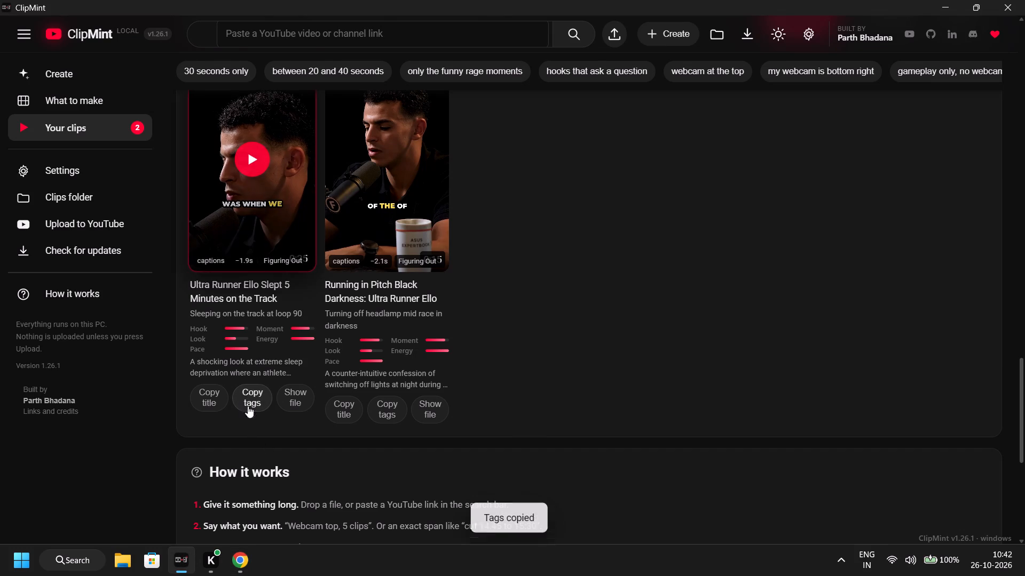
pyautogui.click(233, 562)
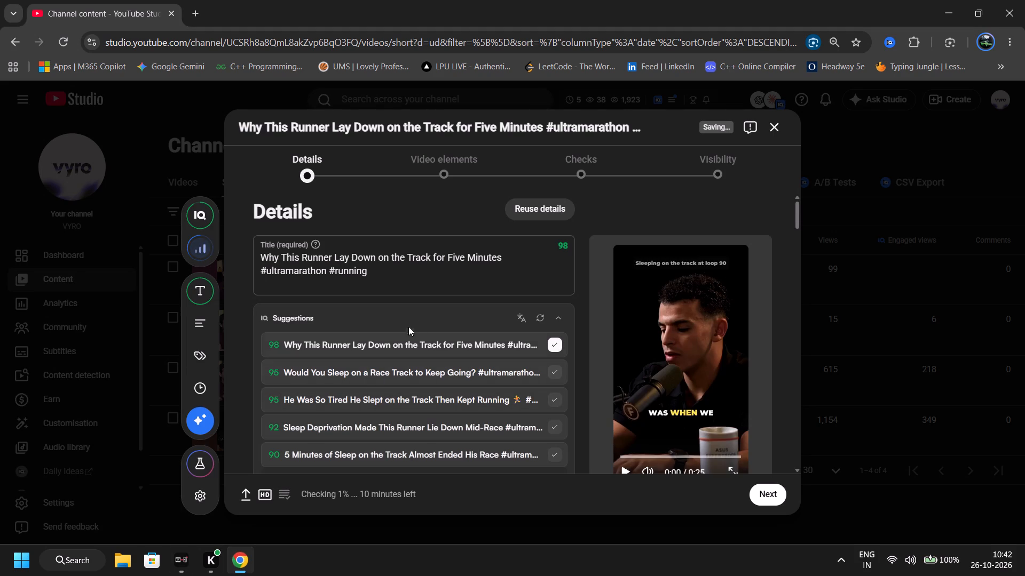
pyautogui.click(609, 215)
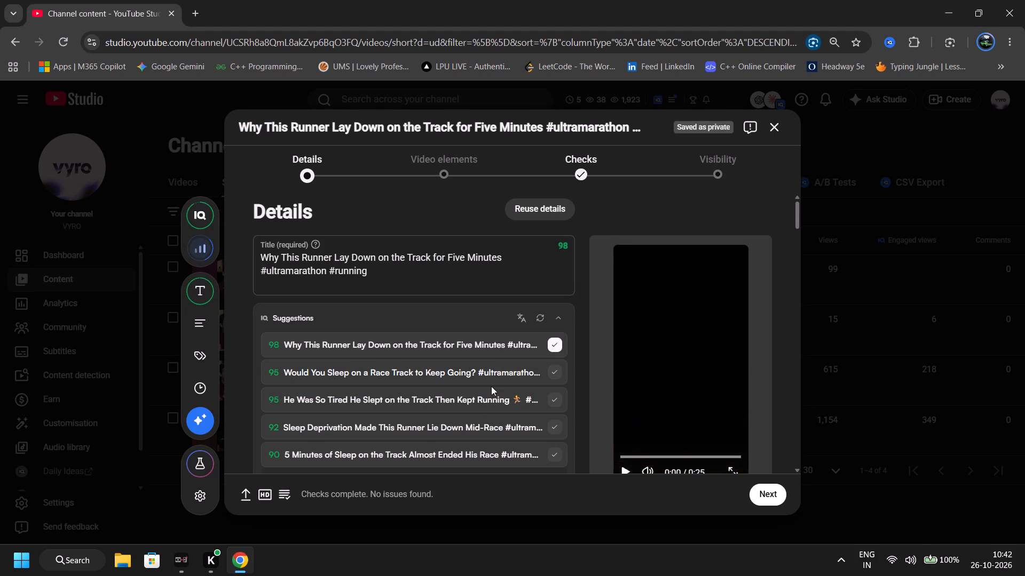
pyautogui.scroll(-4, 548, 404)
pyautogui.click(375, 300)
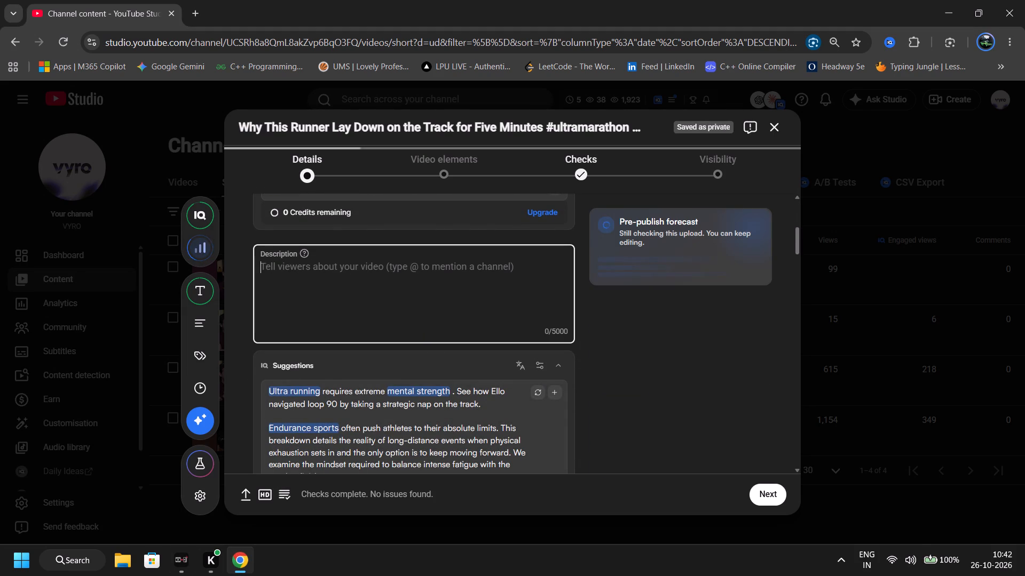
pyautogui.hotkey('ctrl', 'v')
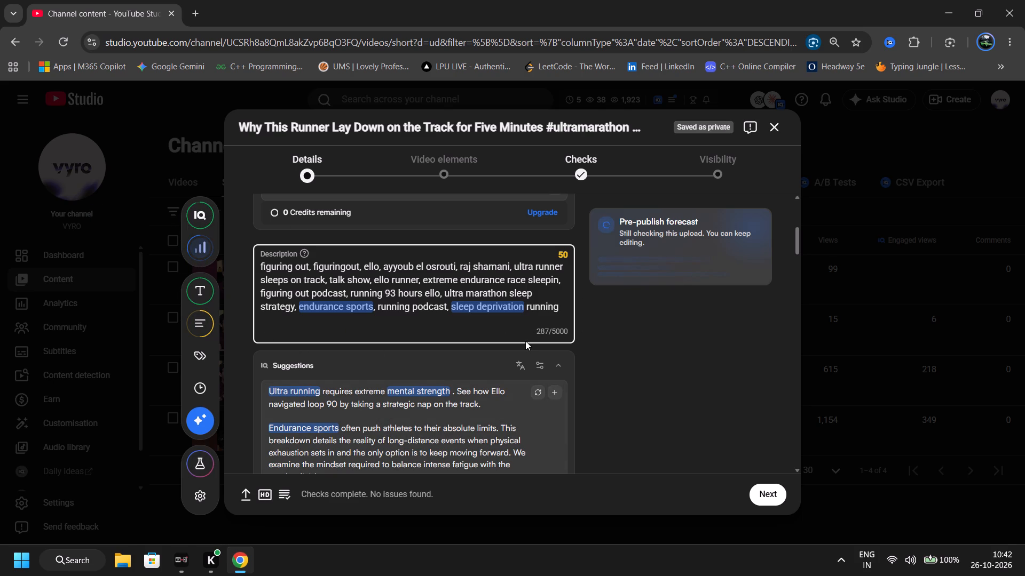
# Set the video's audience to "No, it's not Made for Kids".
pyautogui.scroll(-5, 518, 340)
pyautogui.scroll(3, 488, 330)
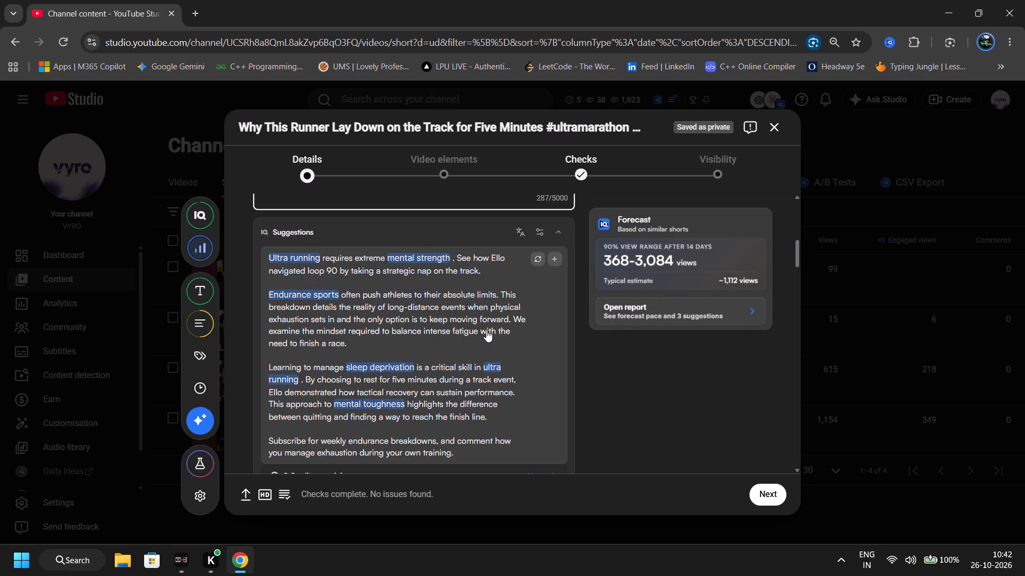
pyautogui.scroll(-5, 494, 321)
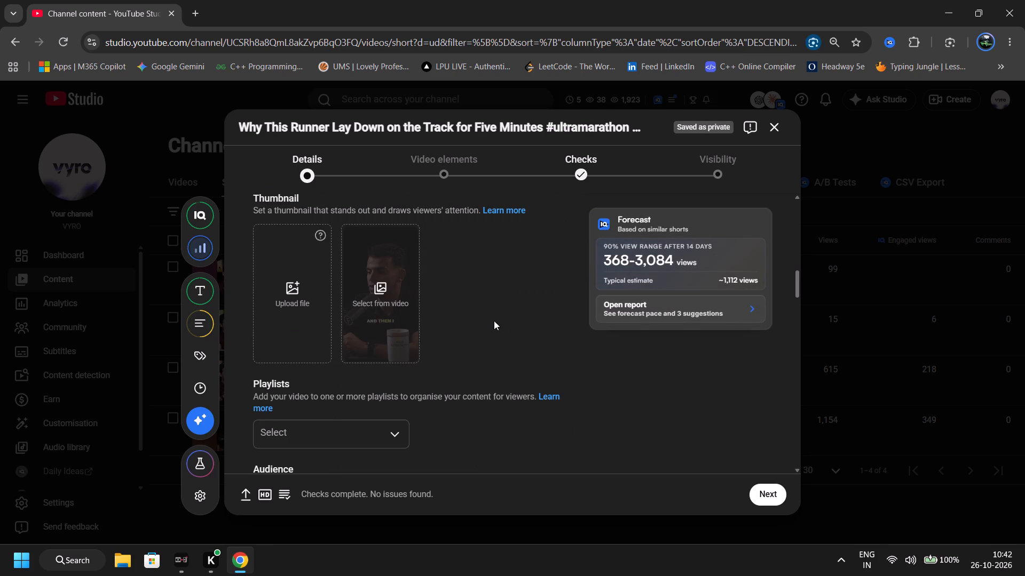
pyautogui.scroll(-2, 494, 321)
pyautogui.scroll(-2, 452, 329)
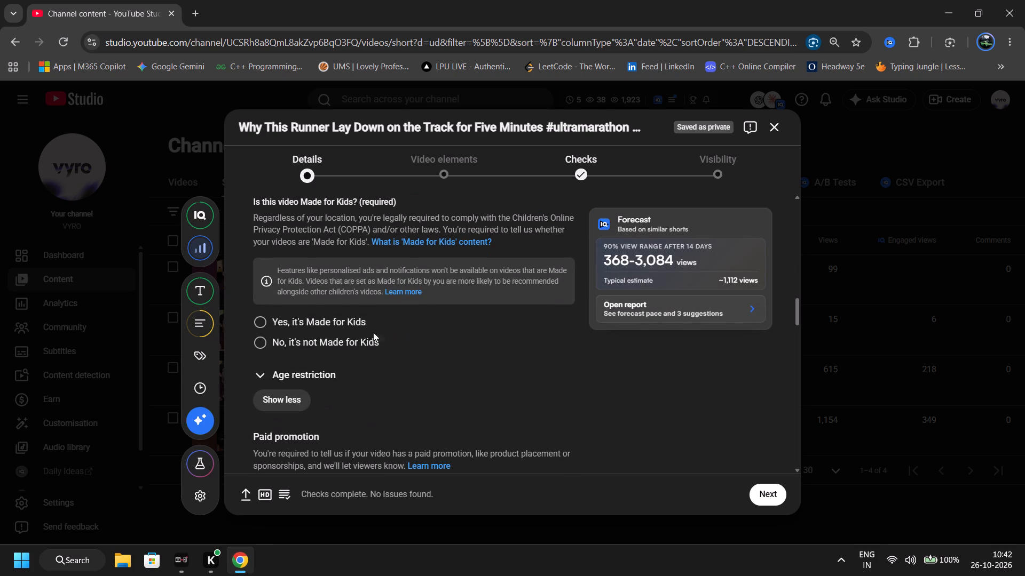
pyautogui.click(265, 343)
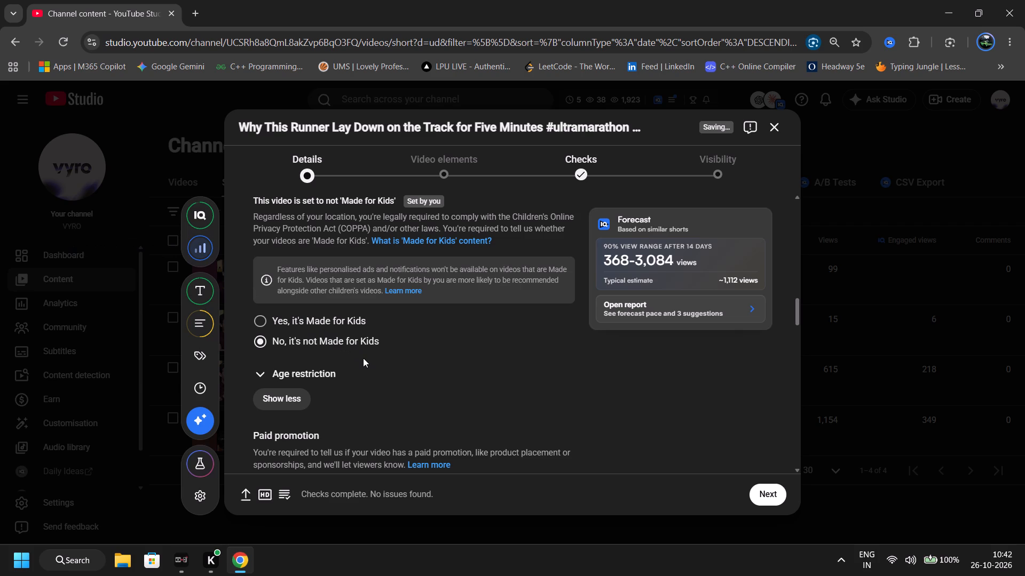
# Paste the copied ClipMint clip tags into the upload's Tags field and check them over.
pyautogui.scroll(-3, 364, 363)
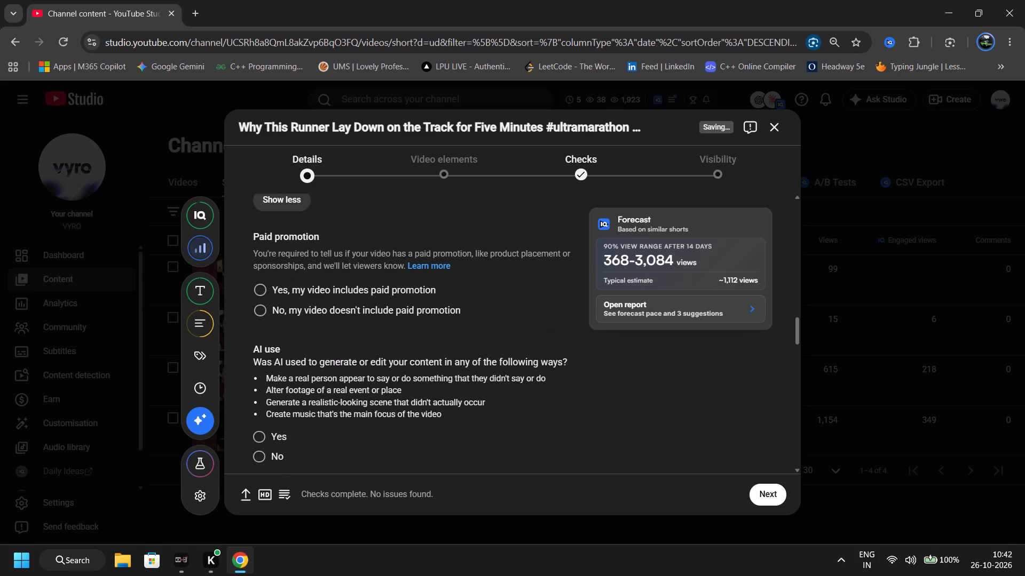
pyautogui.scroll(-4, 340, 354)
pyautogui.scroll(2, 340, 354)
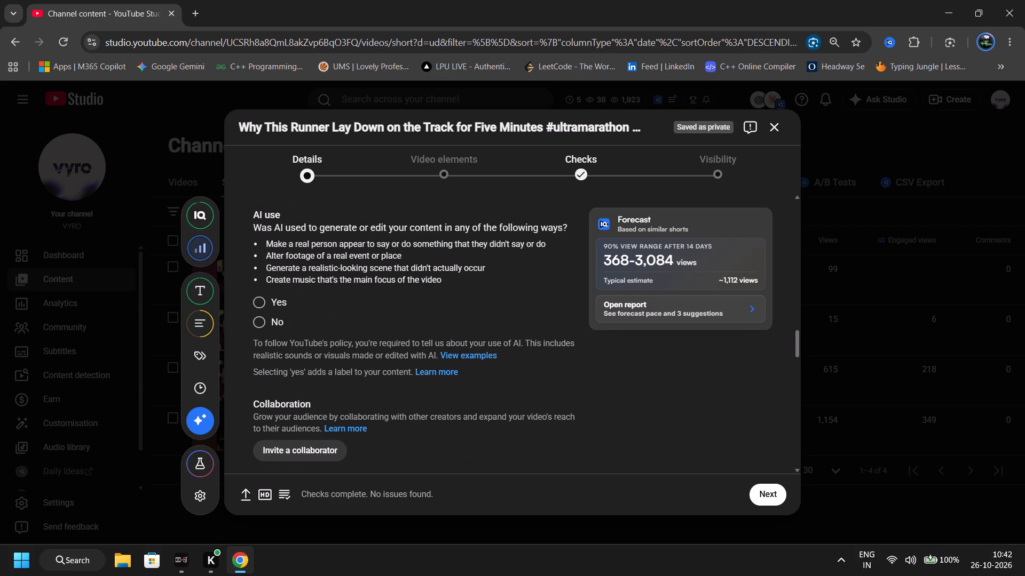
pyautogui.scroll(-3, 369, 341)
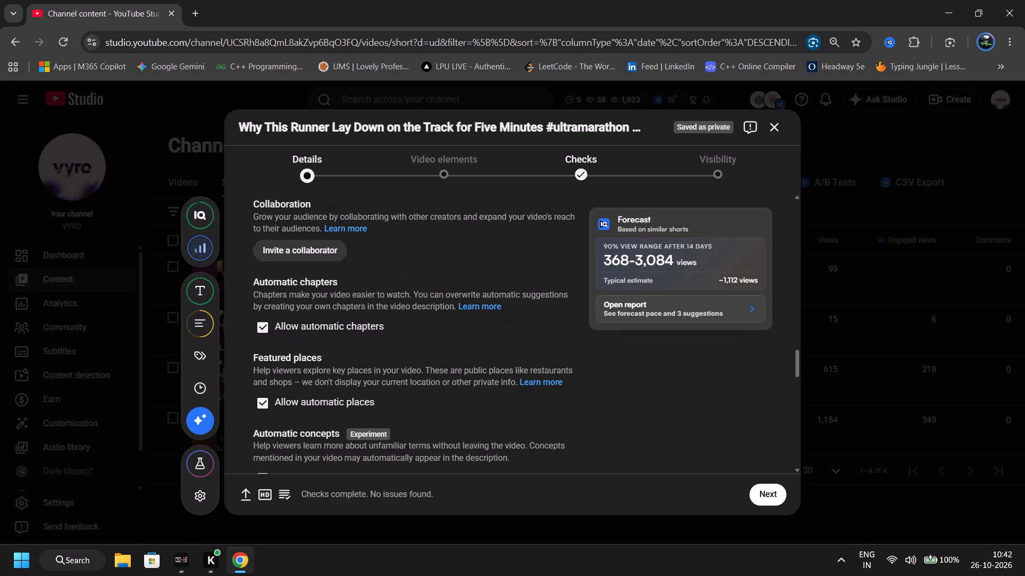
pyautogui.scroll(-4, 365, 344)
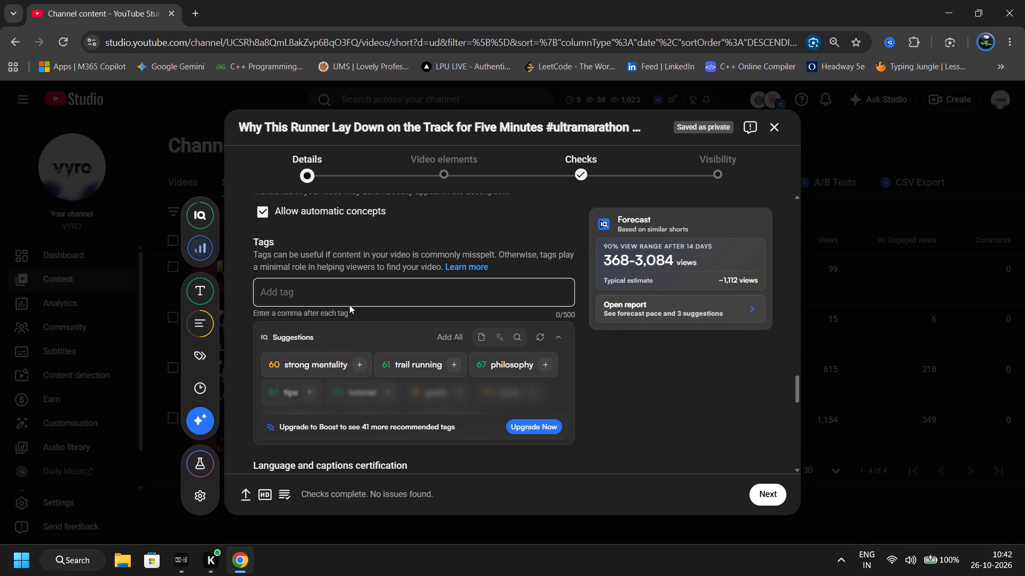
pyautogui.click(336, 300)
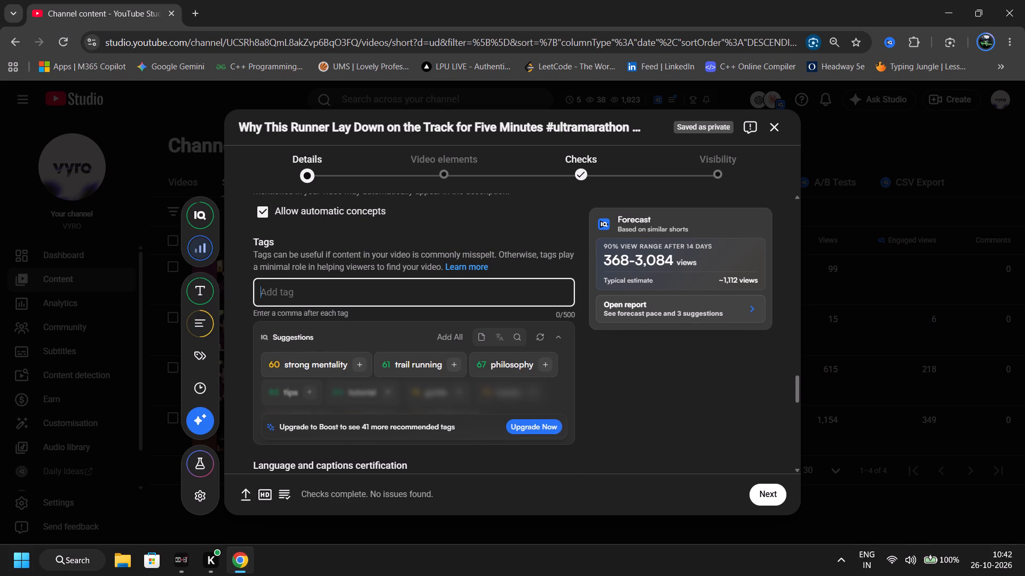
pyautogui.hotkey('ctrl', 'v')
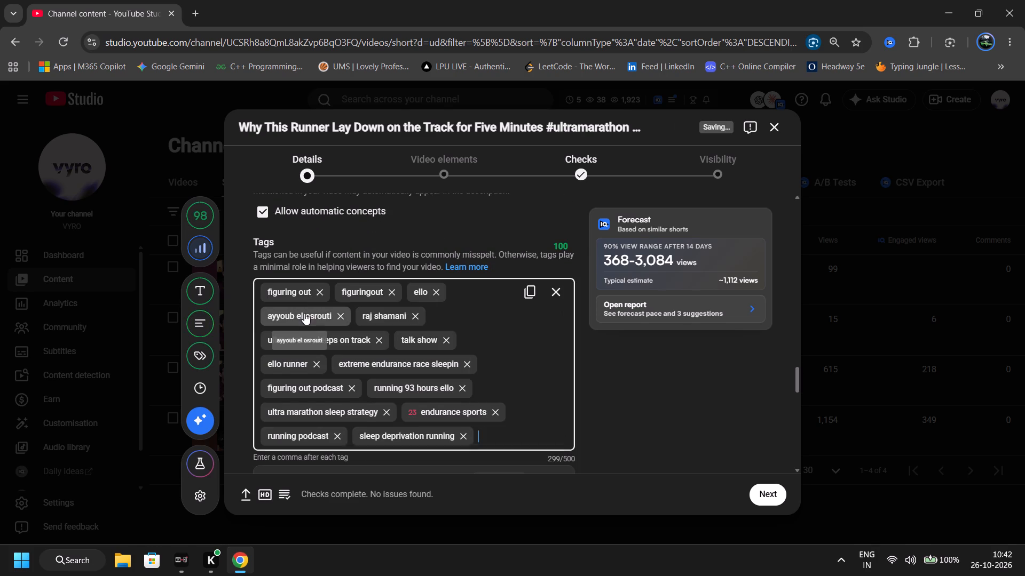
pyautogui.scroll(-1, 619, 397)
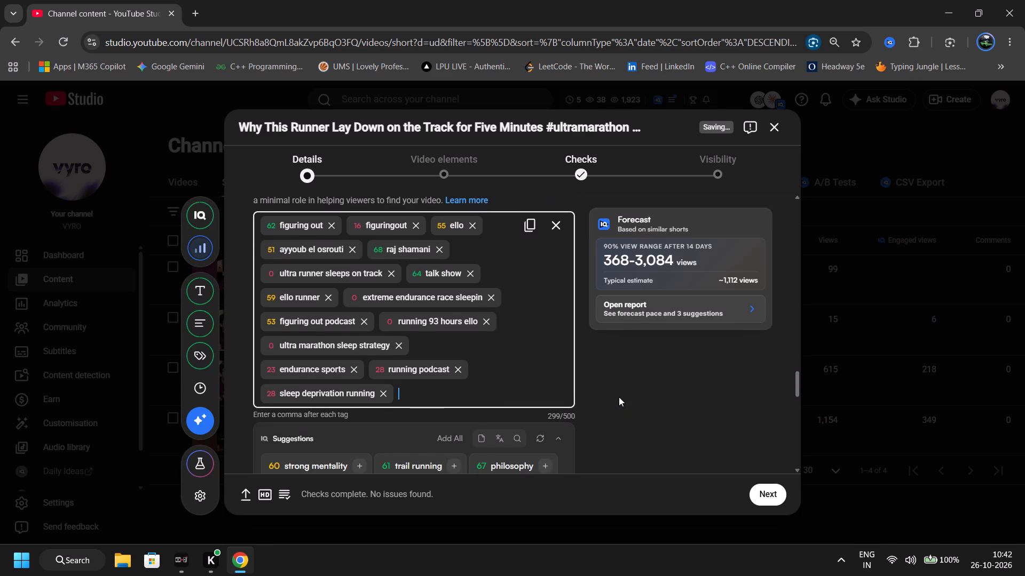
pyautogui.scroll(-2, 618, 397)
pyautogui.scroll(3, 587, 392)
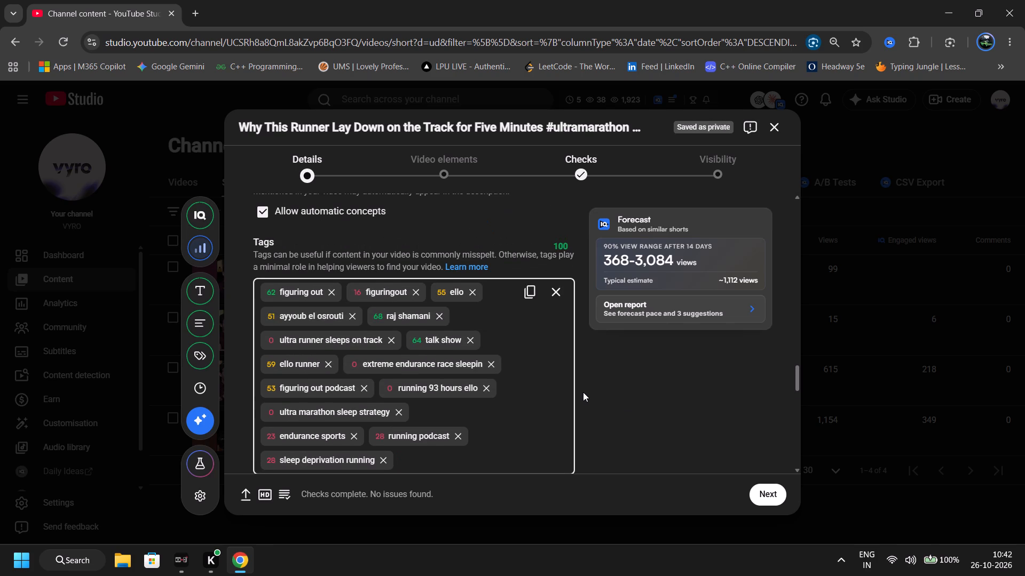
pyautogui.scroll(-1, 583, 392)
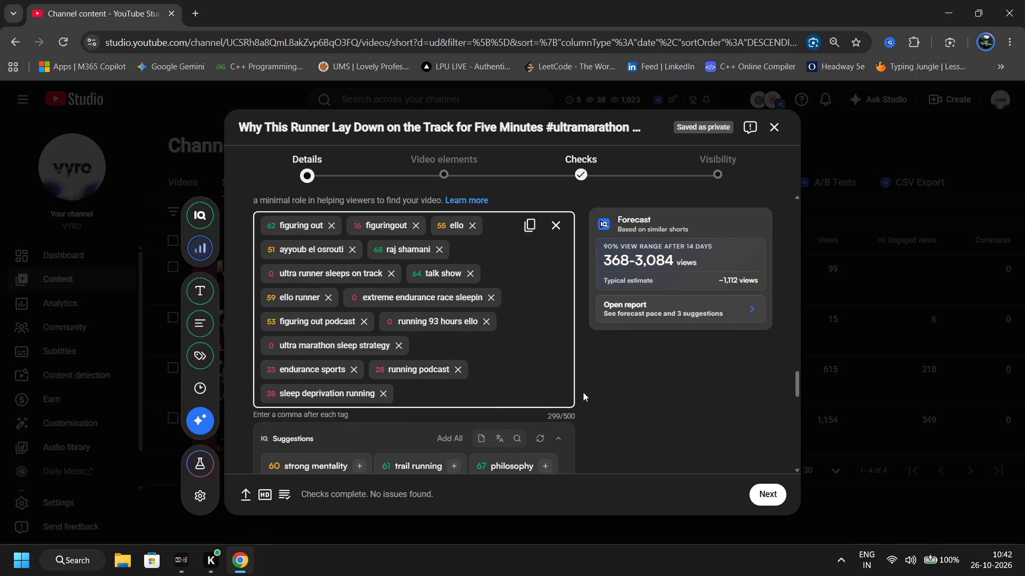
# Look through the remaining details settings, from language, recording date and licence to the category options, comments and ratings.
pyautogui.scroll(-5, 583, 392)
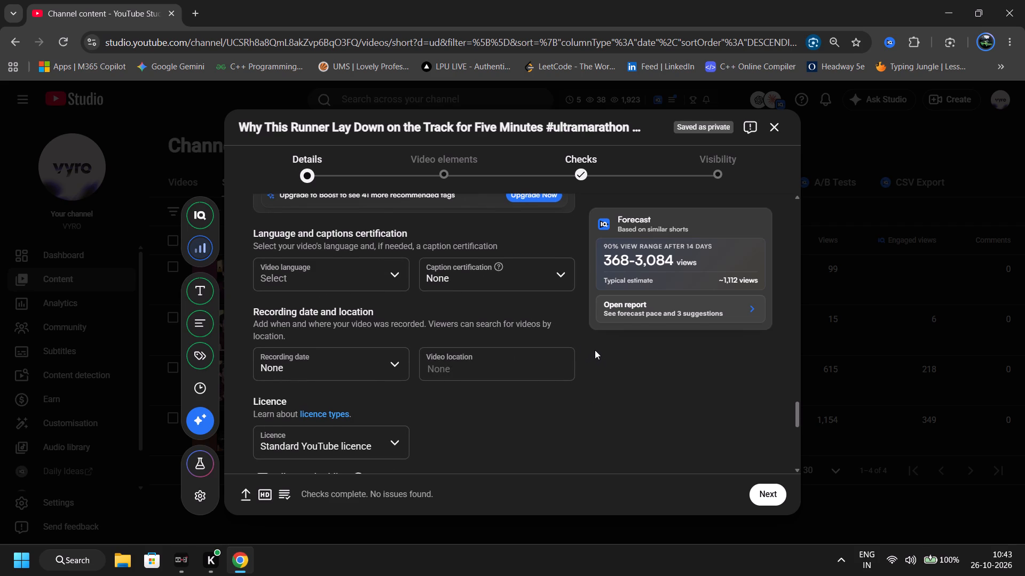
pyautogui.scroll(-4, 456, 385)
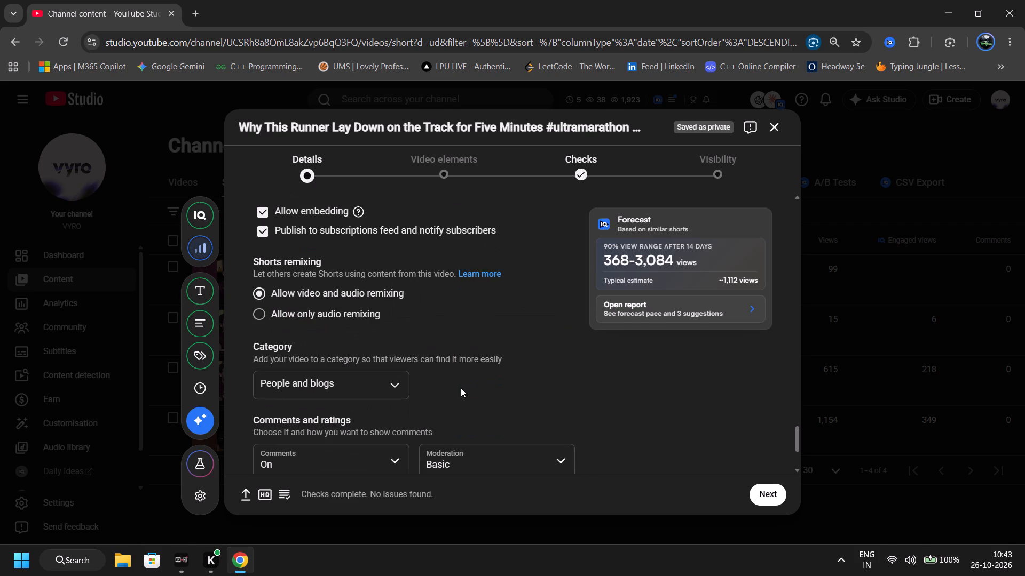
pyautogui.scroll(-1, 503, 371)
pyautogui.click(401, 315)
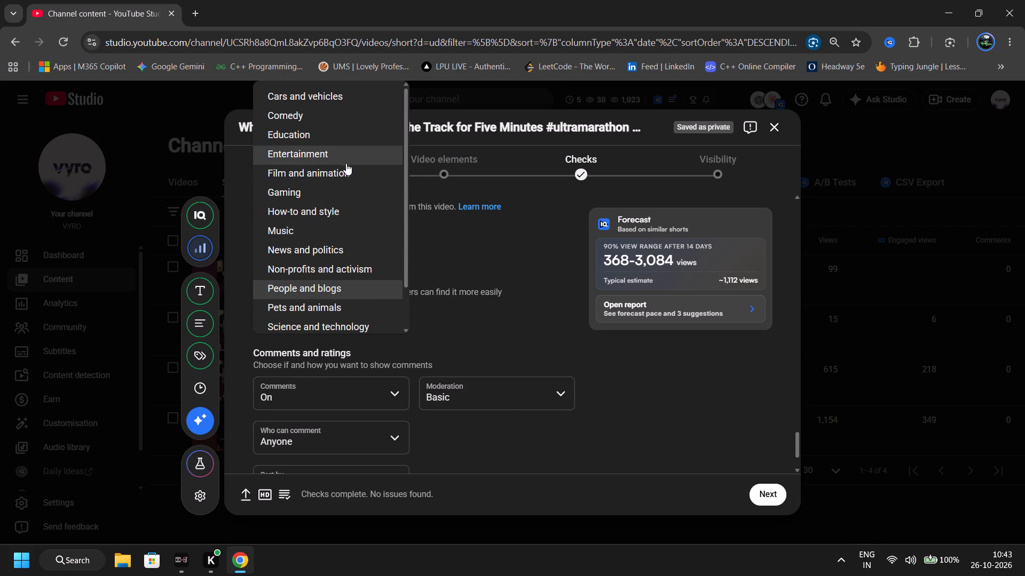
pyautogui.click(547, 307)
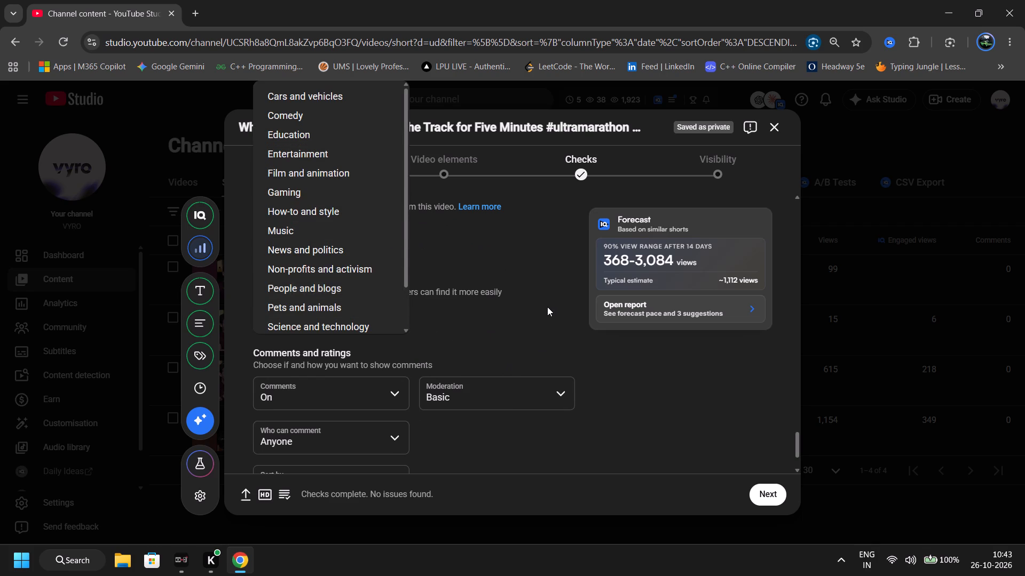
pyautogui.scroll(-9, 532, 307)
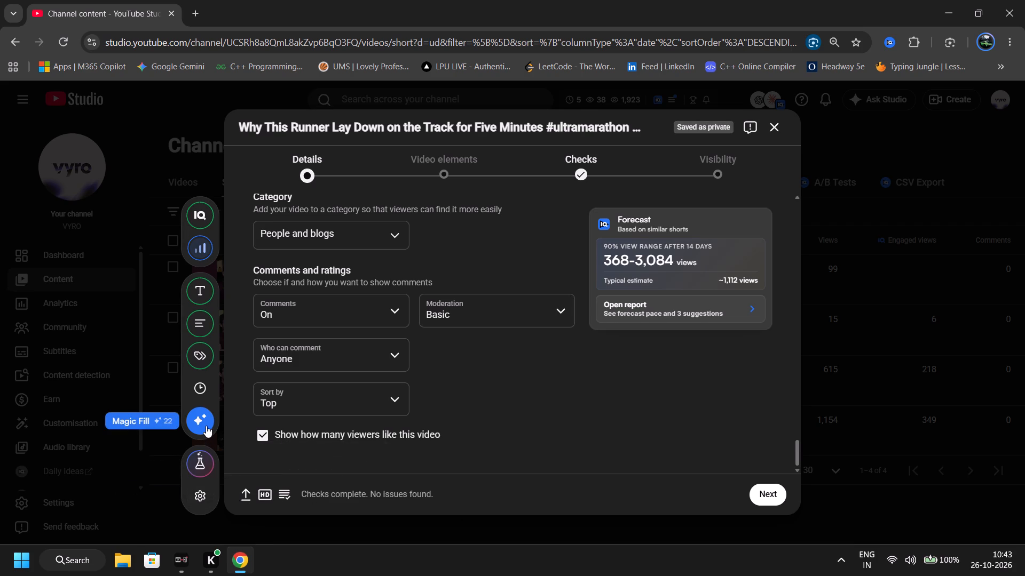
# Advance the upload through video elements and checks to Visibility, and choose to schedule it as public.
pyautogui.click(765, 493)
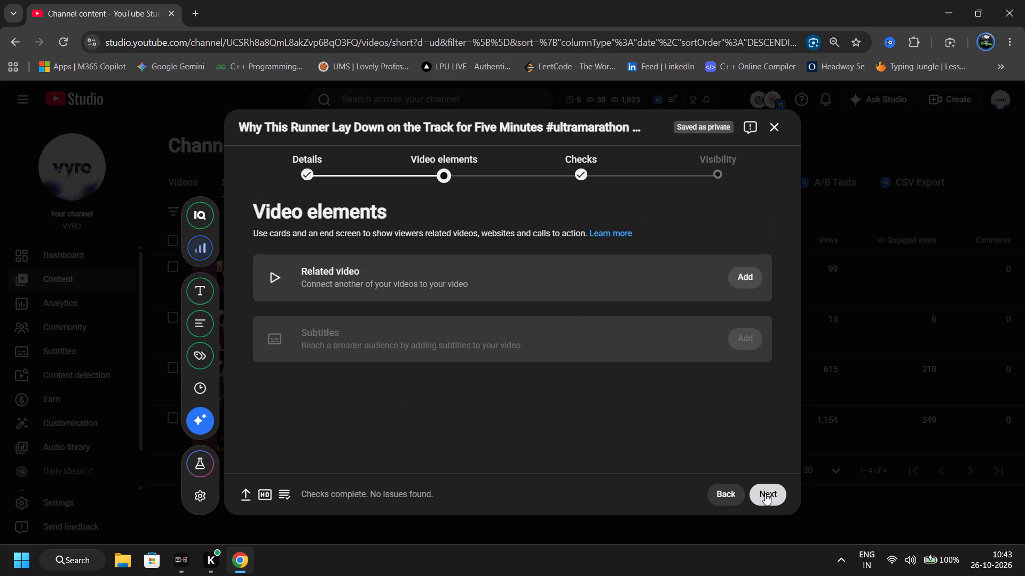
pyautogui.click(765, 493)
pyautogui.click(765, 493)
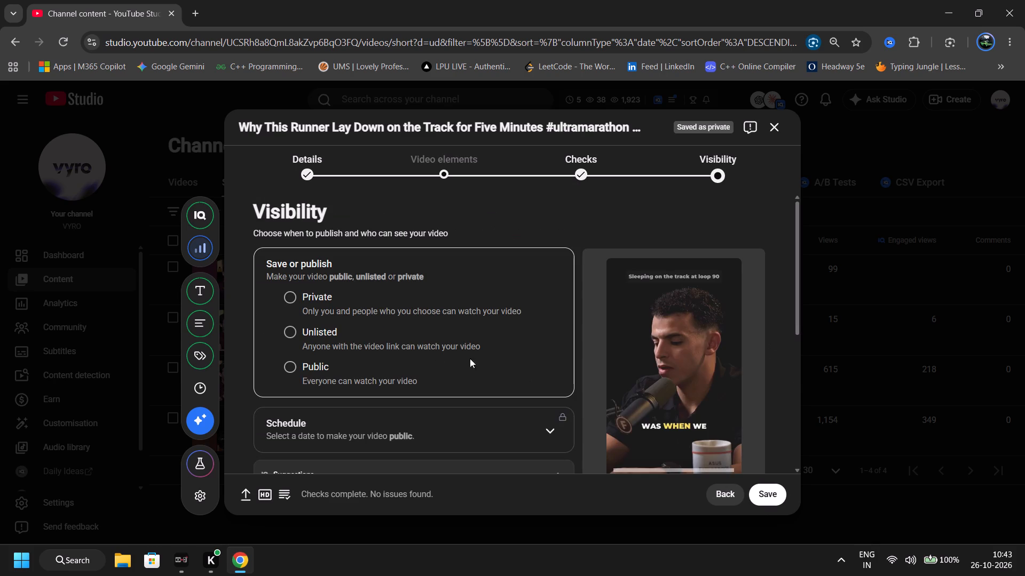
pyautogui.scroll(-2, 393, 361)
pyautogui.click(421, 299)
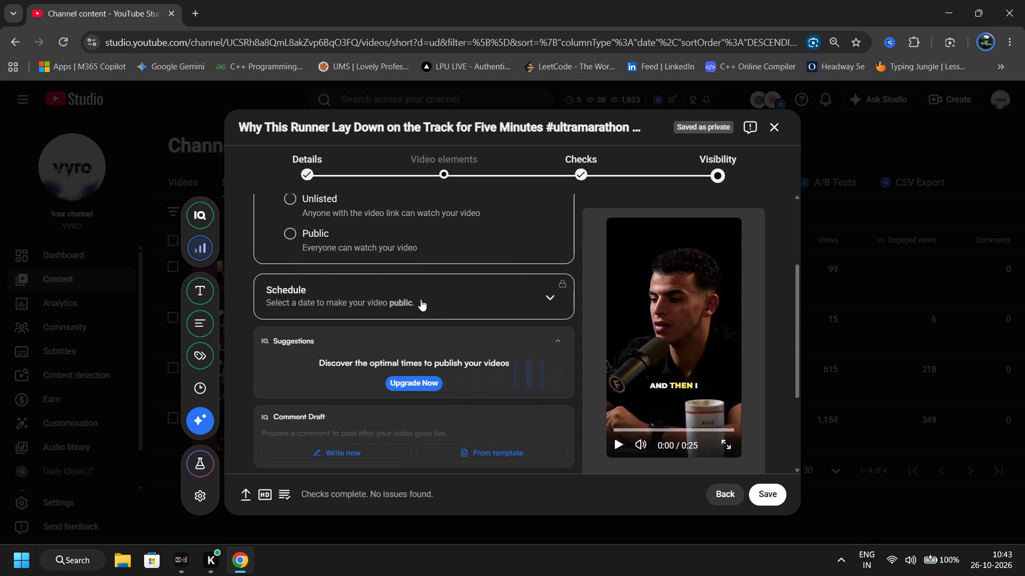
pyautogui.scroll(2, 503, 358)
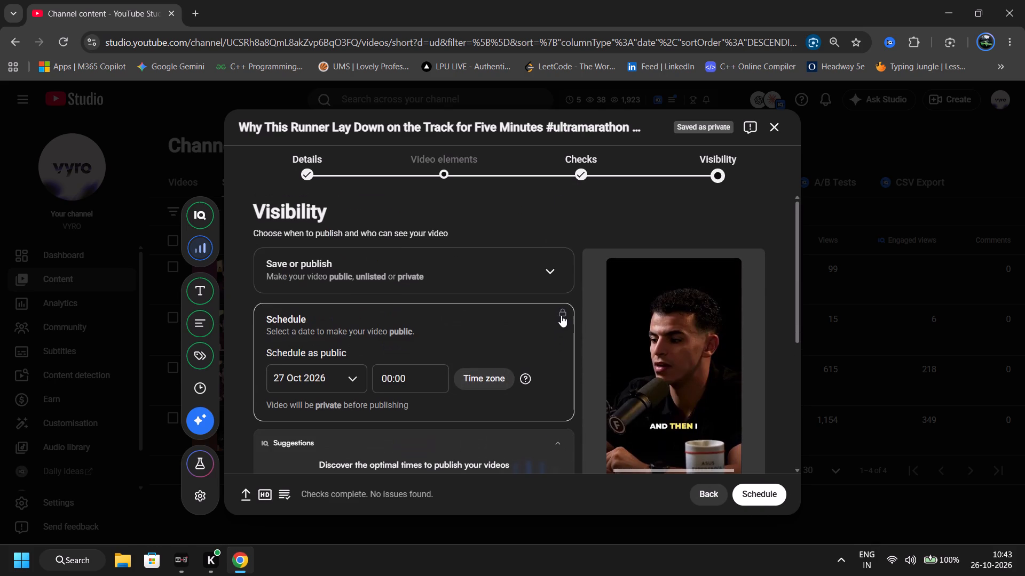
# Review the vidIQ Optimize Score breakdown including the tags section, then close it.
pyautogui.click(561, 315)
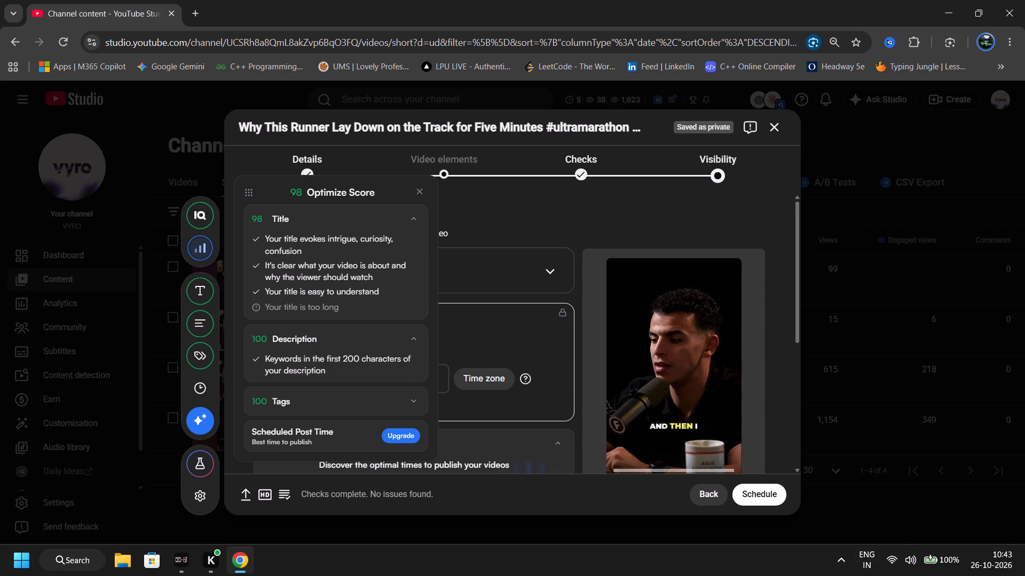
pyautogui.click(412, 397)
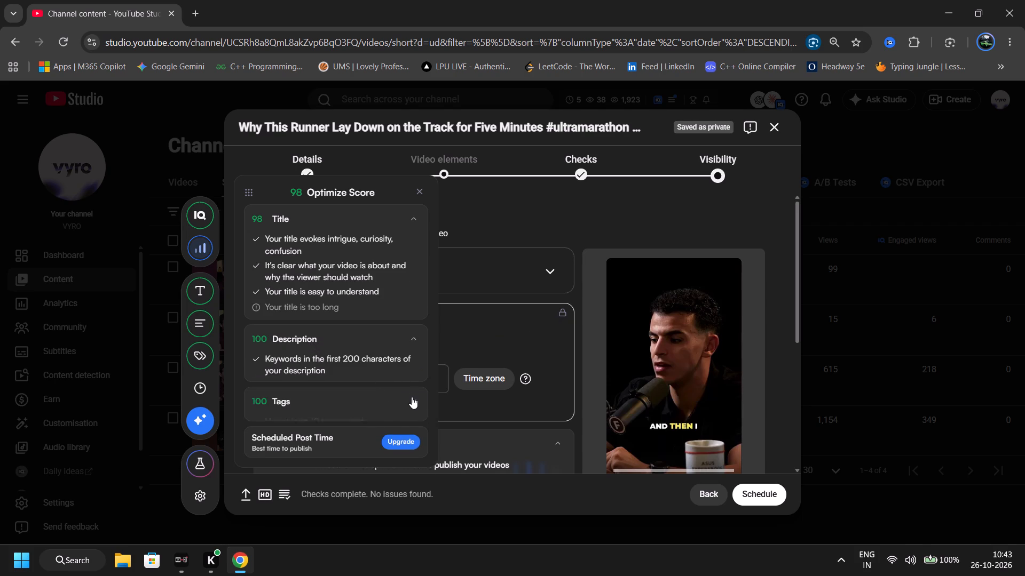
pyautogui.click(509, 335)
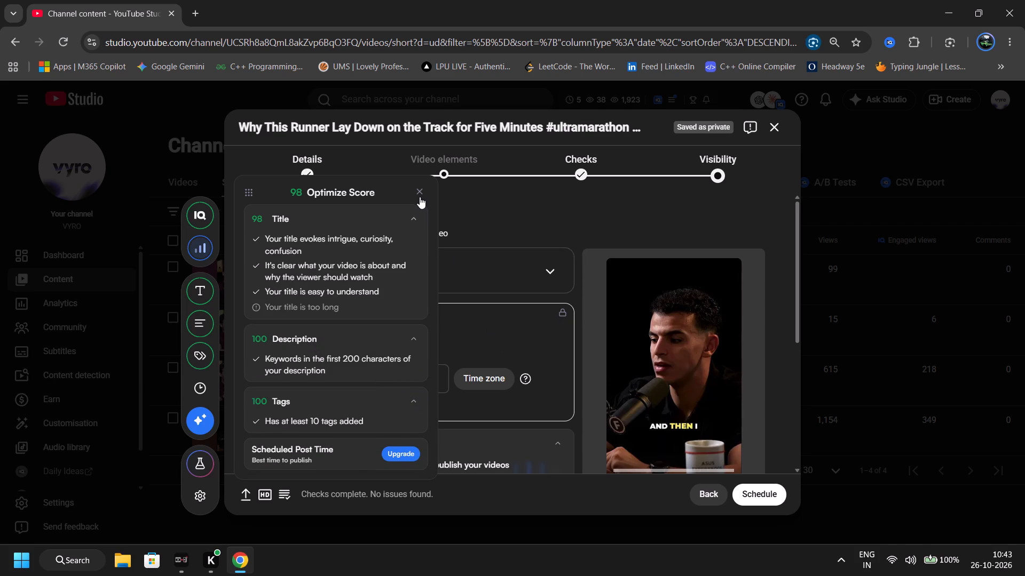
pyautogui.click(420, 196)
# Schedule the short to go public on 26 Oct 2026 at 20:30 and dismiss the confirmation.
pyautogui.click(338, 381)
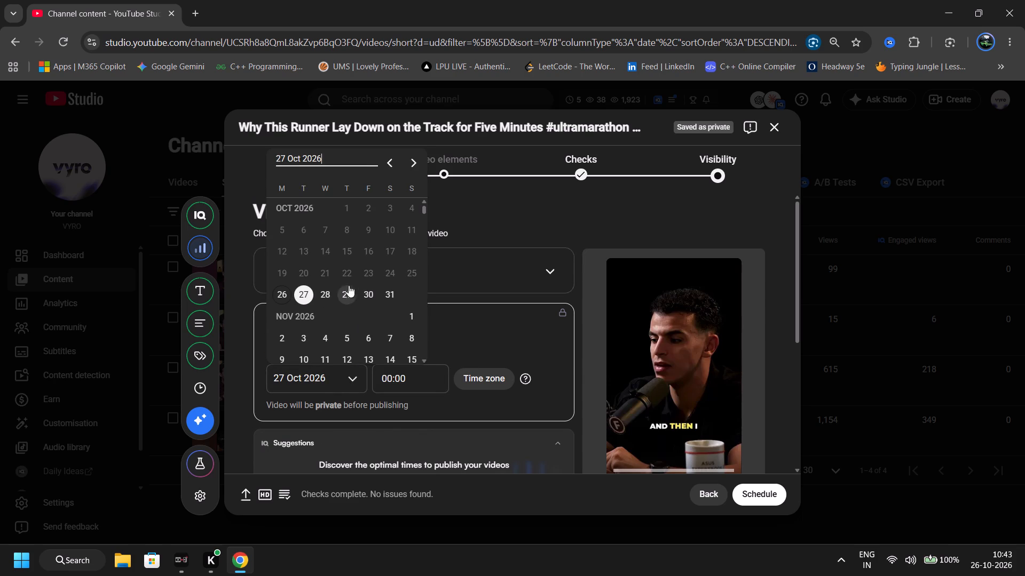
pyautogui.click(282, 293)
pyautogui.click(407, 378)
pyautogui.scroll(-4, 421, 325)
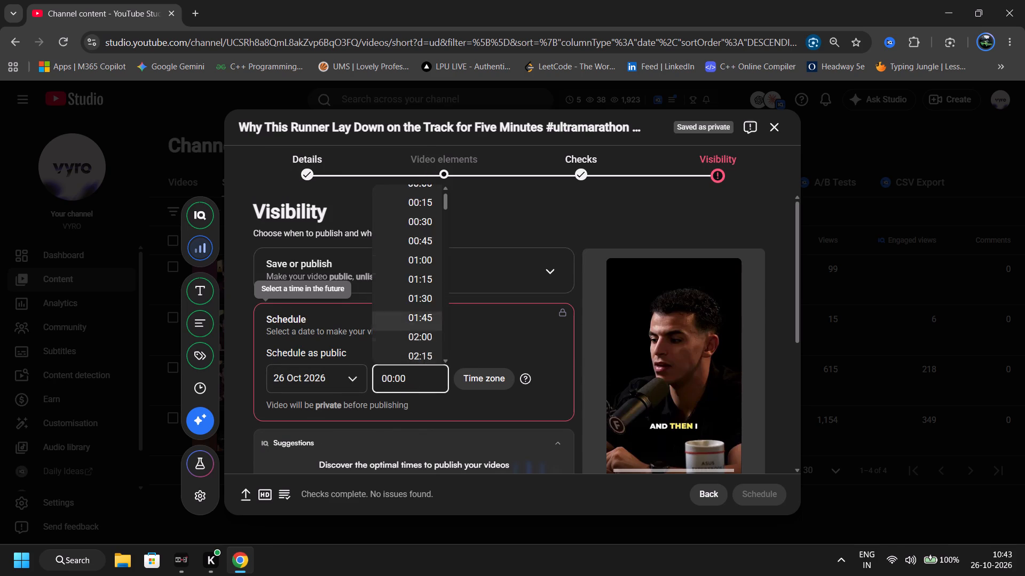
pyautogui.scroll(-20, 421, 325)
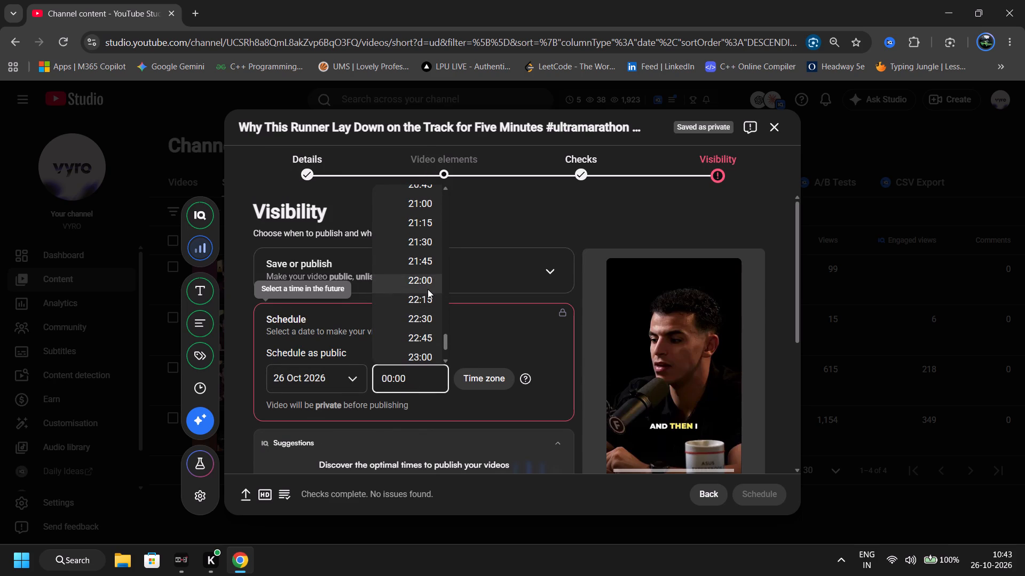
pyautogui.scroll(4, 428, 289)
pyautogui.scroll(-2, 425, 294)
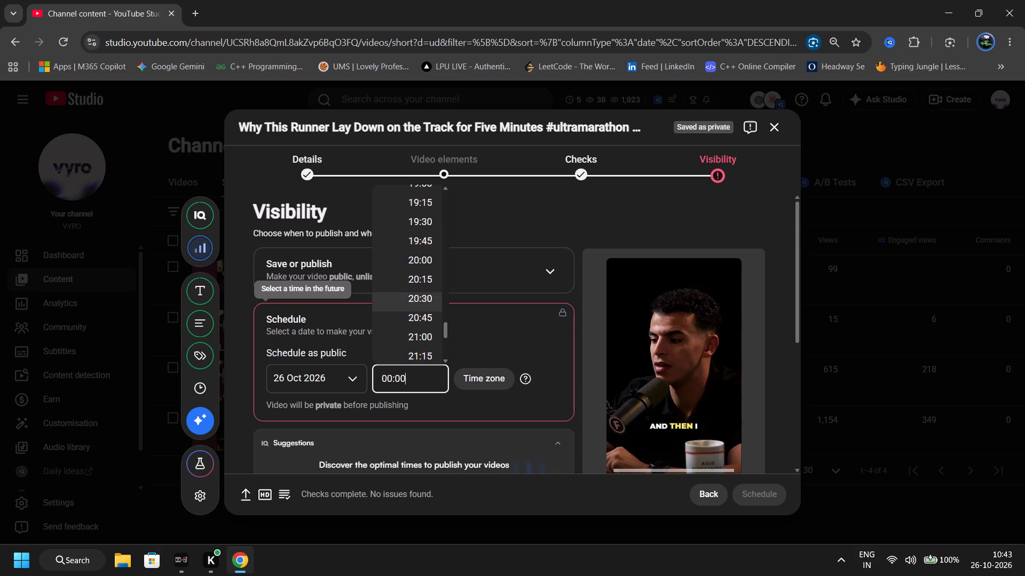
pyautogui.click(424, 299)
pyautogui.scroll(-6, 616, 412)
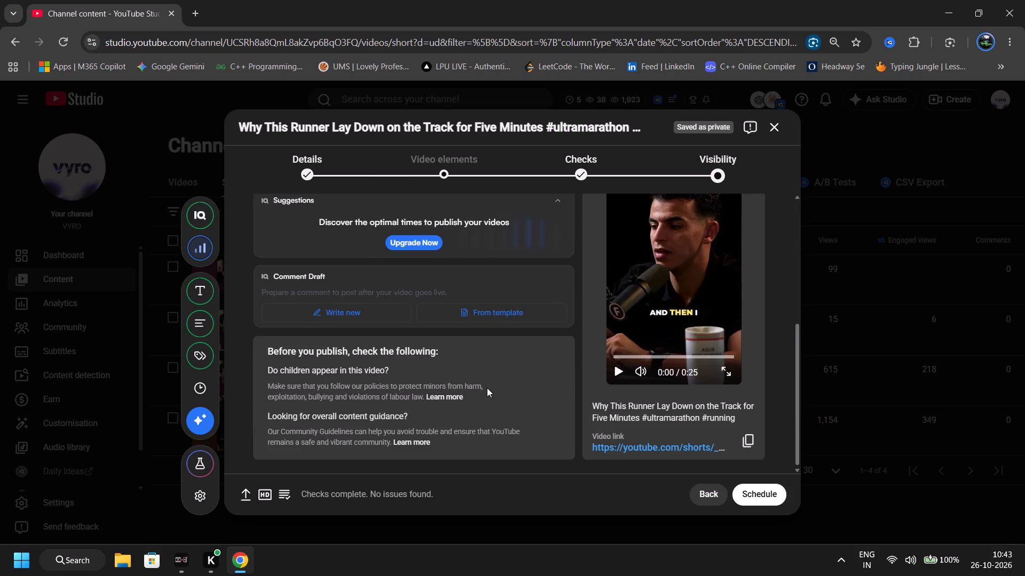
pyautogui.click(766, 497)
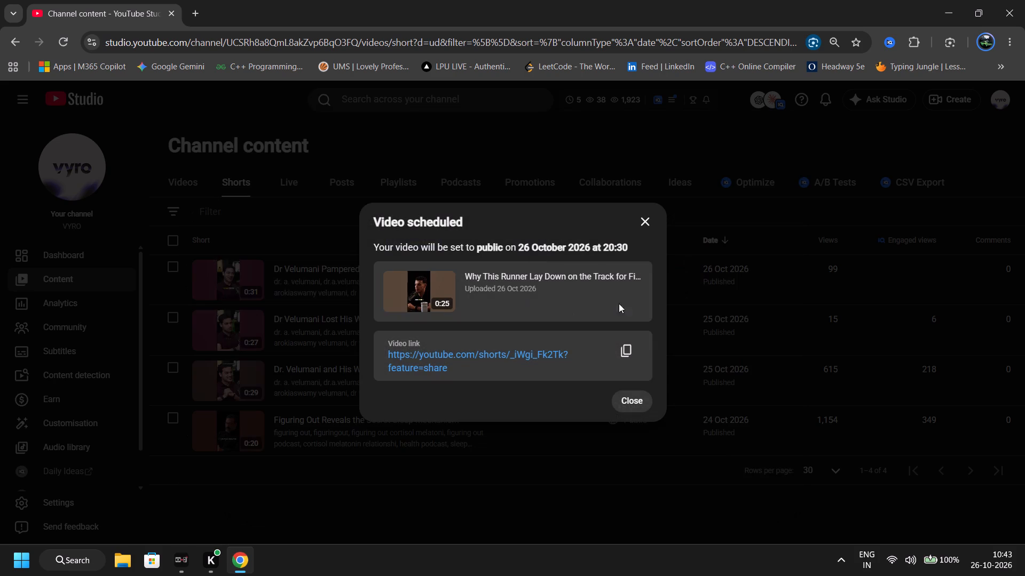
pyautogui.click(643, 227)
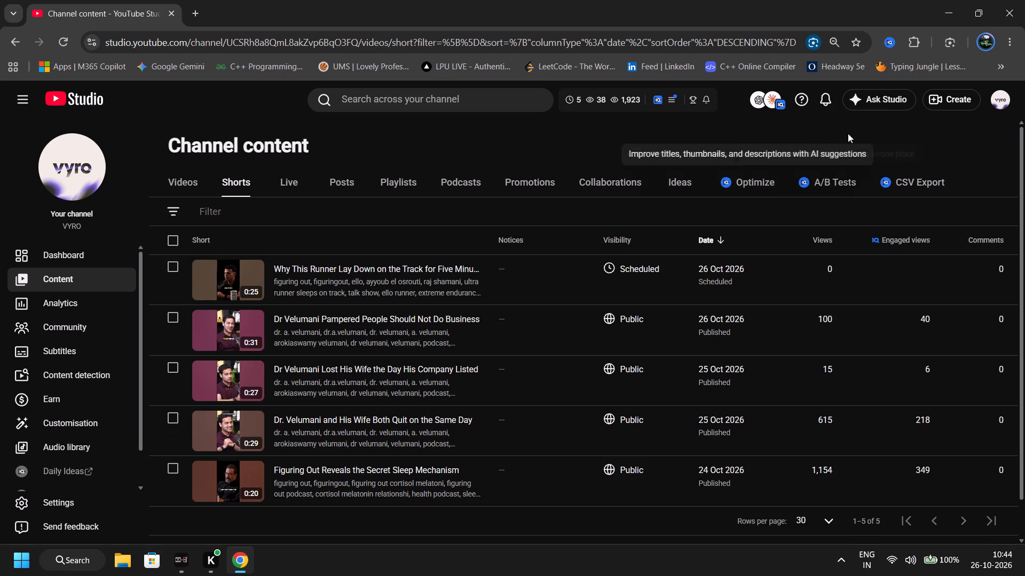
# Start a new upload with the video file "Running in Pitch Black Darkness Ultra Runner Ello".
pyautogui.click(936, 103)
pyautogui.click(906, 124)
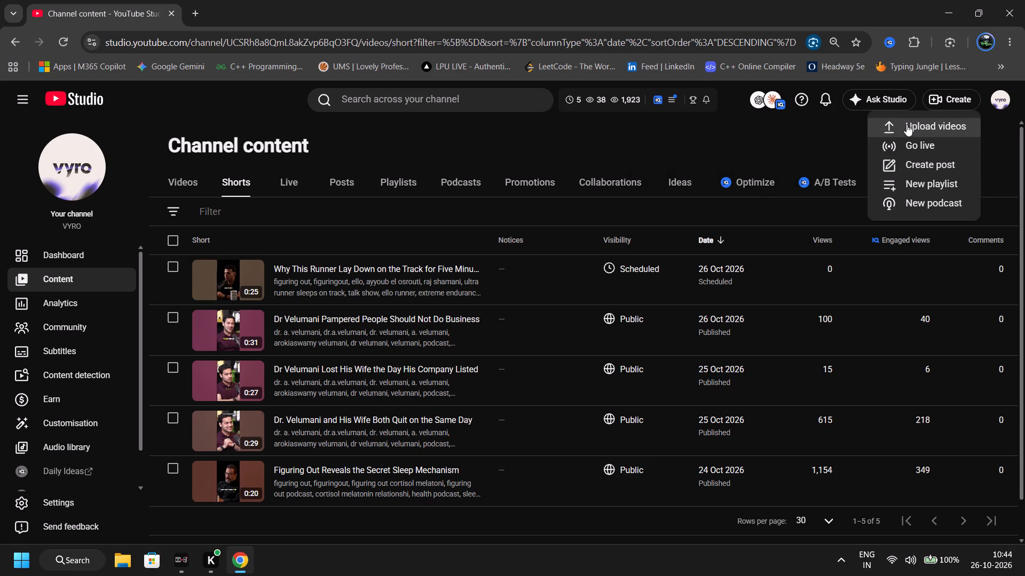
pyautogui.click(510, 371)
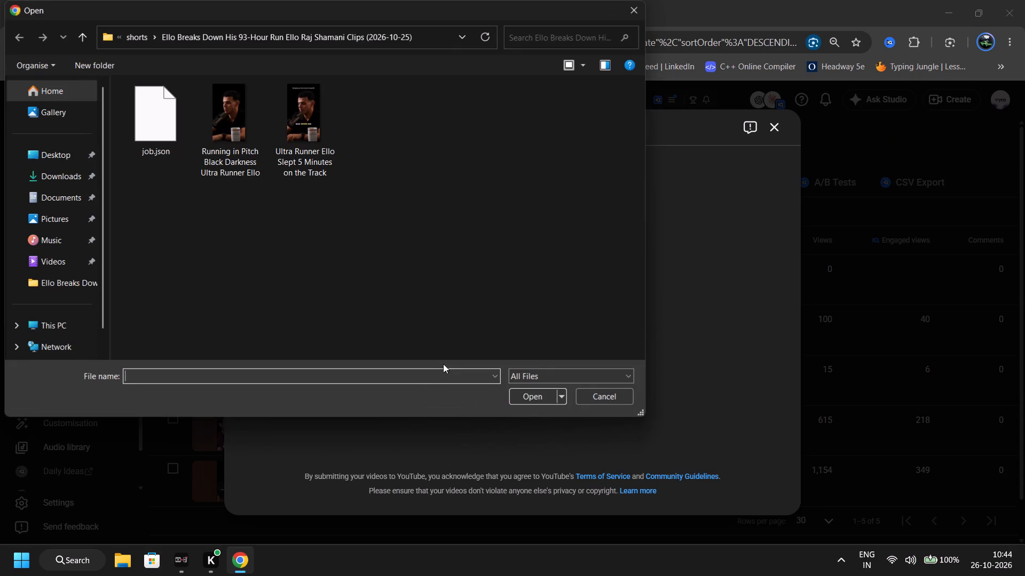
pyautogui.click(227, 132)
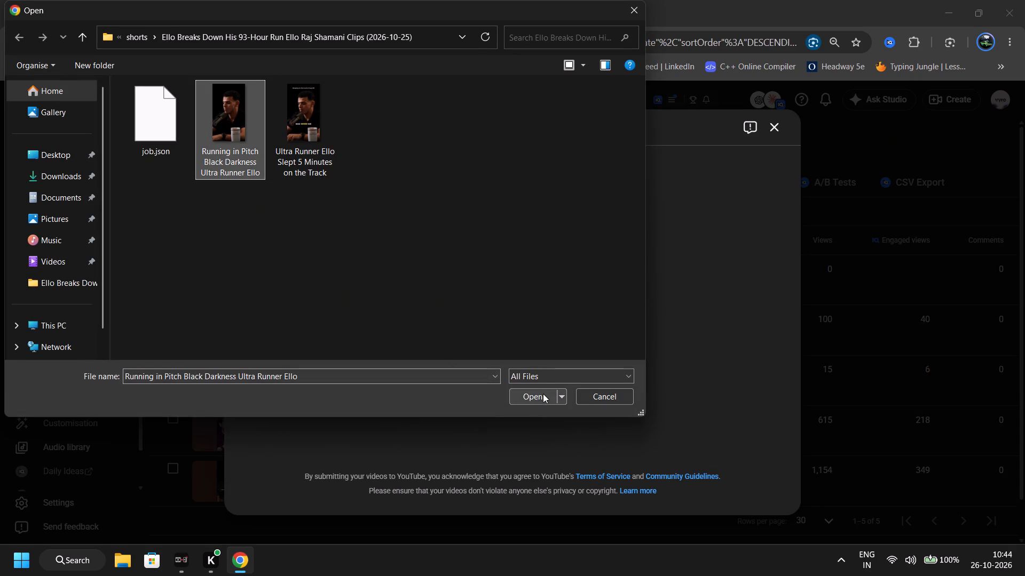
pyautogui.click(541, 396)
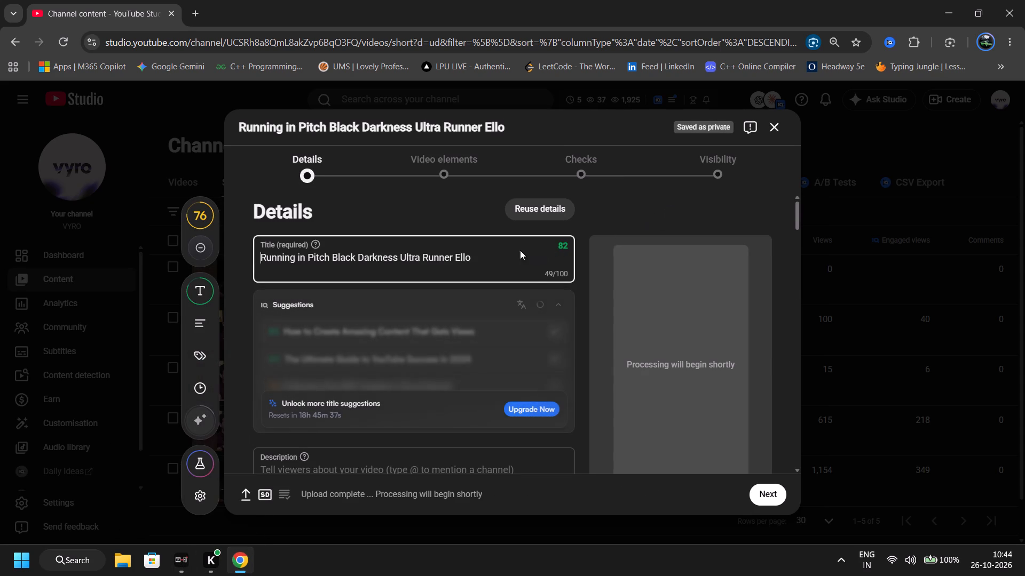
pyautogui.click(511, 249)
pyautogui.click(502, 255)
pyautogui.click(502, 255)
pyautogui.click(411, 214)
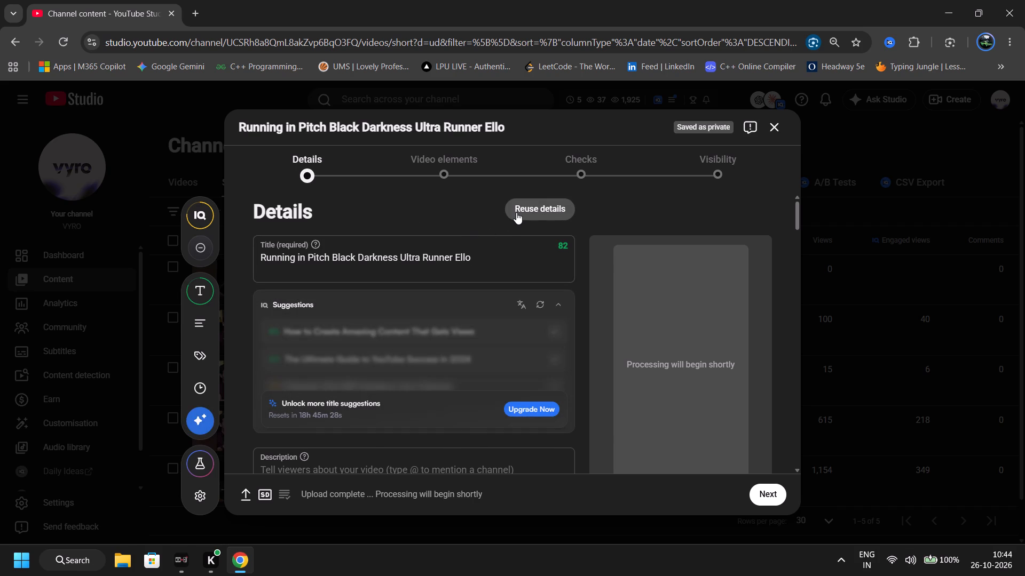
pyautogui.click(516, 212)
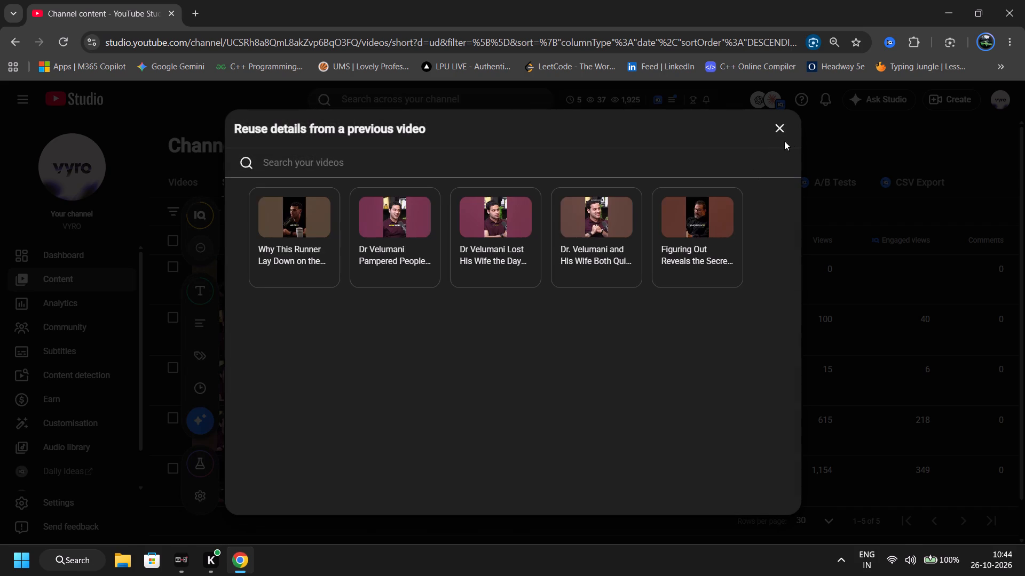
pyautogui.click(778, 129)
# Copy the tags of the "Running in Pitch Black Darkness: Ultra Runner Ello" clip in ClipMint and paste them as the short's description in Chrome.
pyautogui.scroll(-1, 491, 229)
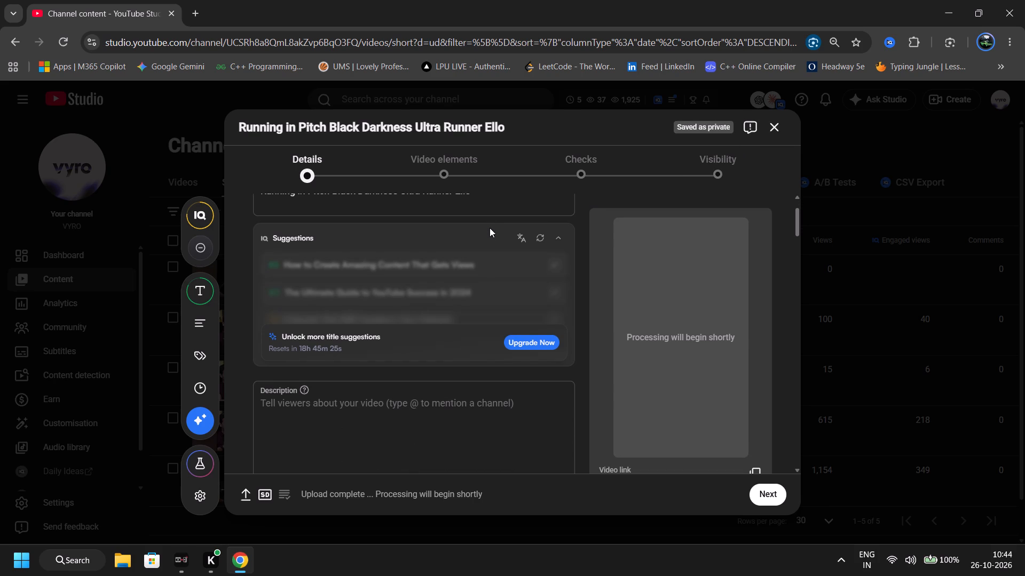
pyautogui.scroll(-3, 488, 228)
pyautogui.scroll(1, 472, 235)
pyautogui.moveTo(472, 235); pyautogui.dragTo(419, 259, button='right')
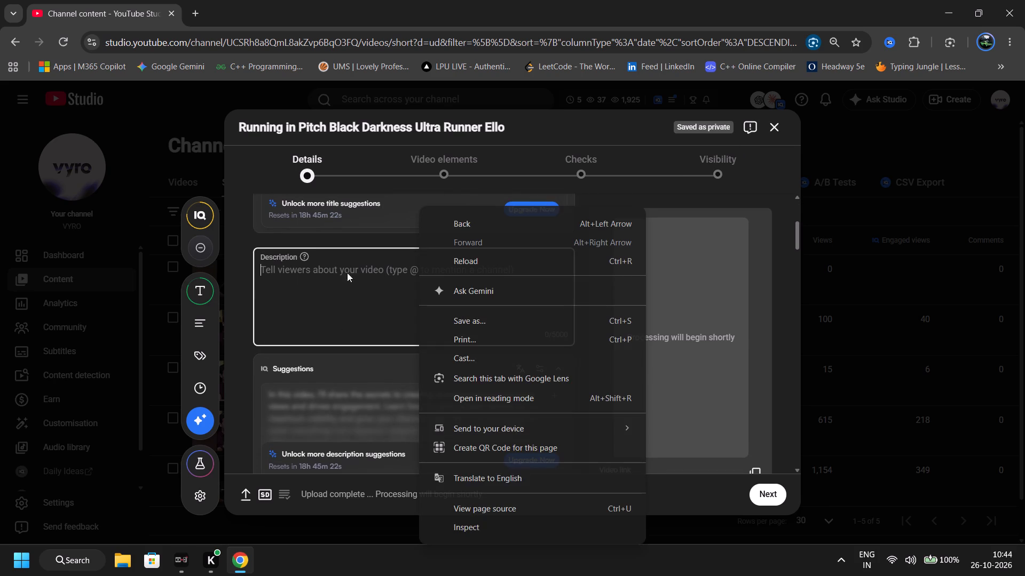
pyautogui.click(249, 315)
pyautogui.click(184, 559)
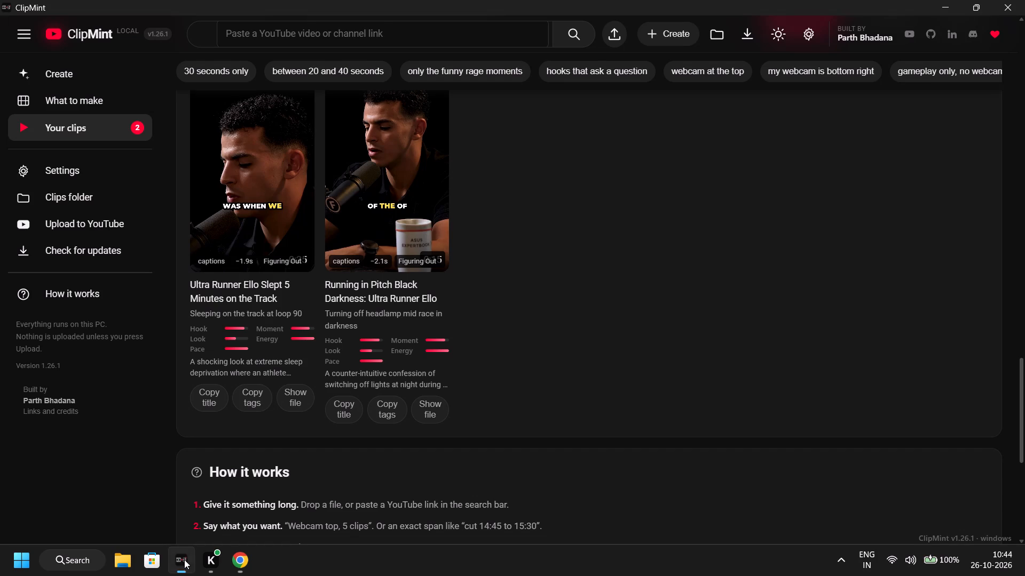
pyautogui.click(388, 410)
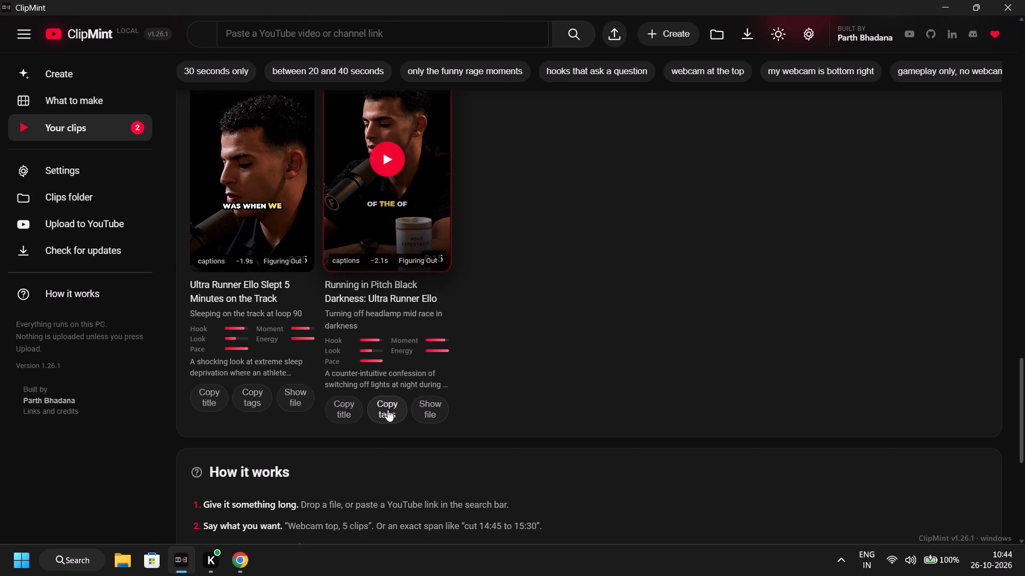
pyautogui.click(388, 410)
pyautogui.click(232, 562)
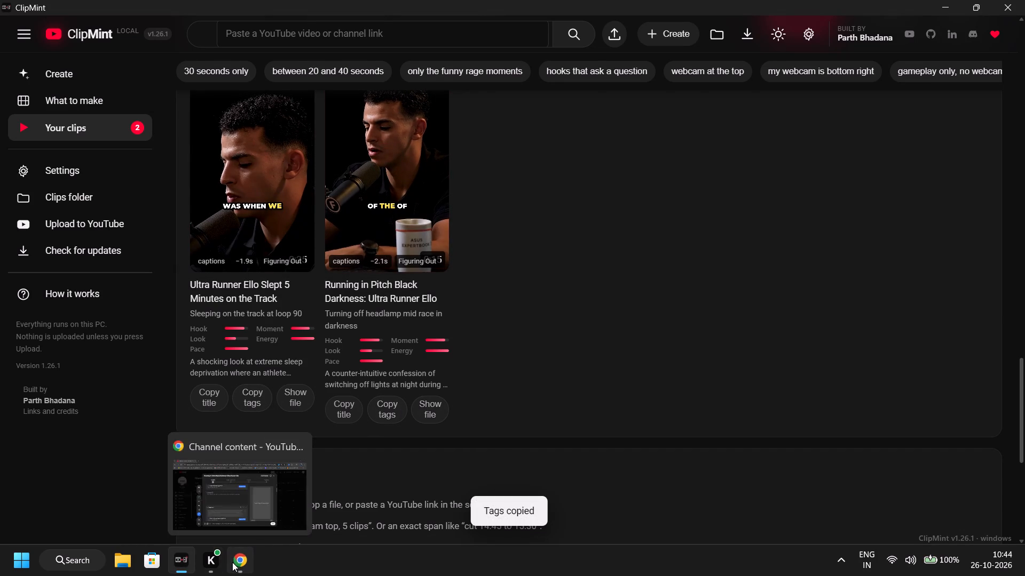
pyautogui.click(364, 297)
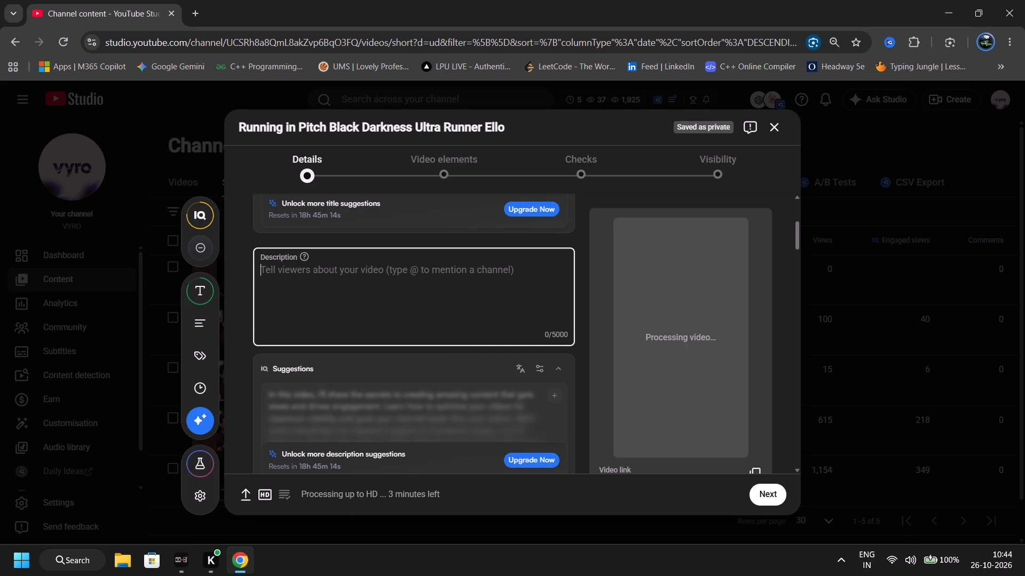
pyautogui.hotkey('ctrl', 'v')
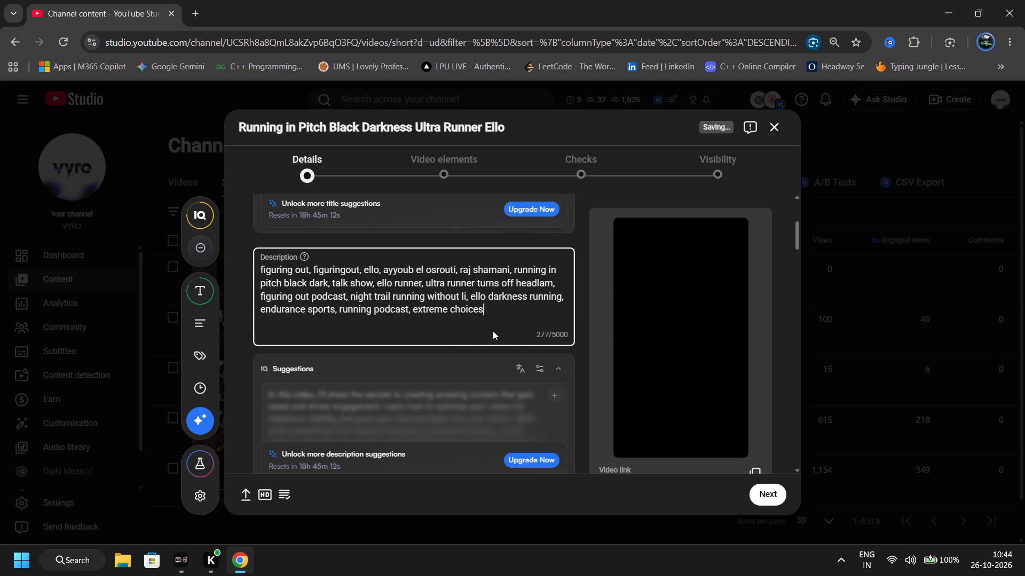
# Declare the short as not Made for Kids in the audience settings.
pyautogui.scroll(-5, 486, 316)
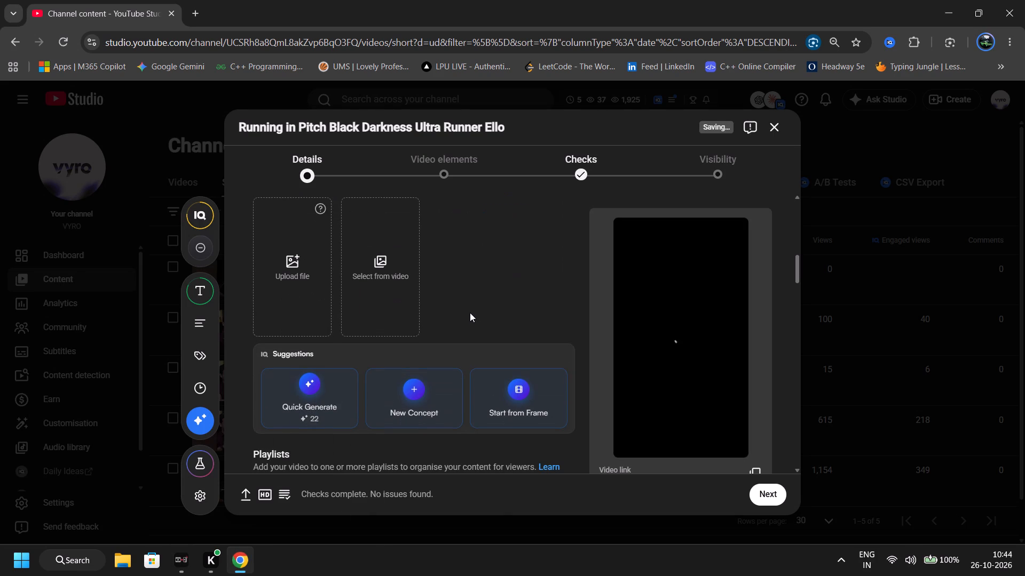
pyautogui.scroll(-2, 470, 313)
pyautogui.scroll(2, 456, 296)
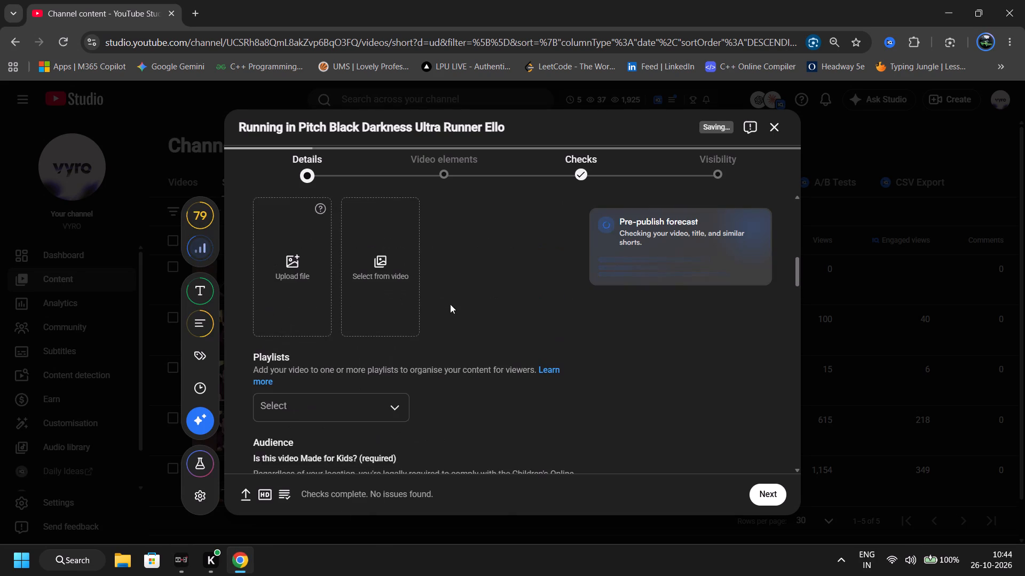
pyautogui.scroll(2, 441, 309)
pyautogui.scroll(-5, 433, 305)
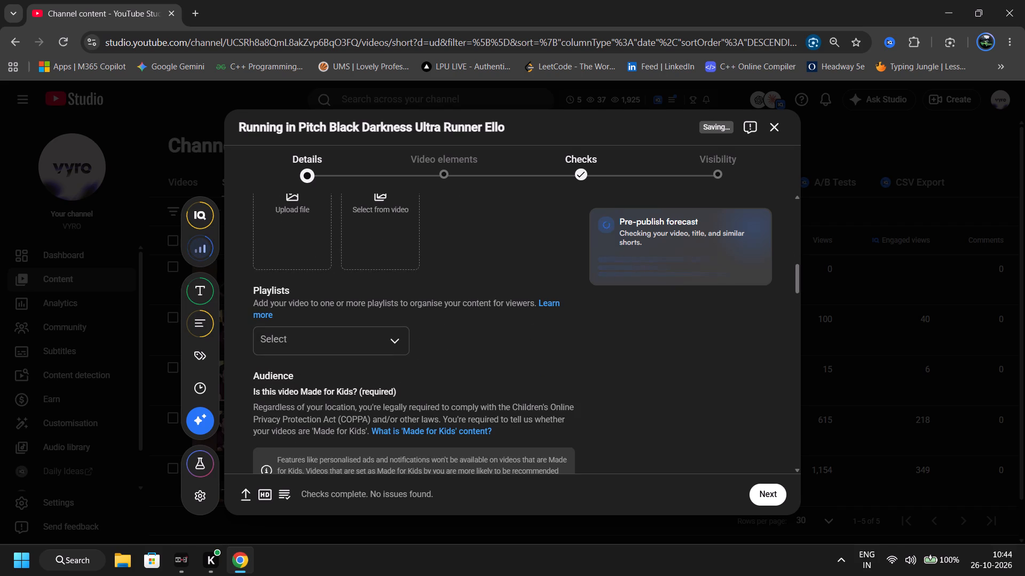
pyautogui.scroll(-3, 430, 301)
pyautogui.click(260, 197)
# Add the same copied ClipMint tags, from figuring out to extreme choices, to the short's Tags field.
pyautogui.scroll(-3, 305, 289)
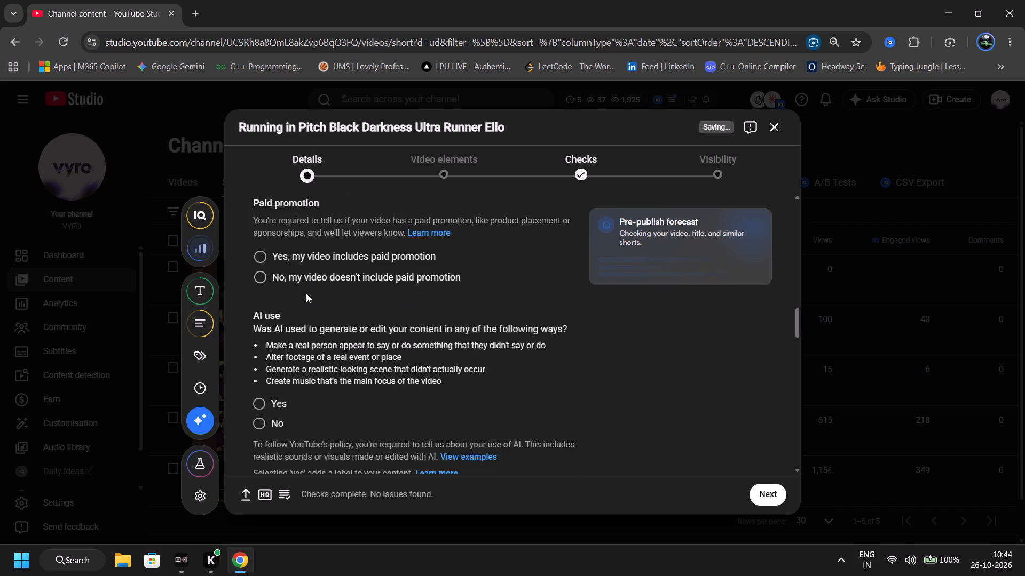
pyautogui.scroll(-8, 306, 293)
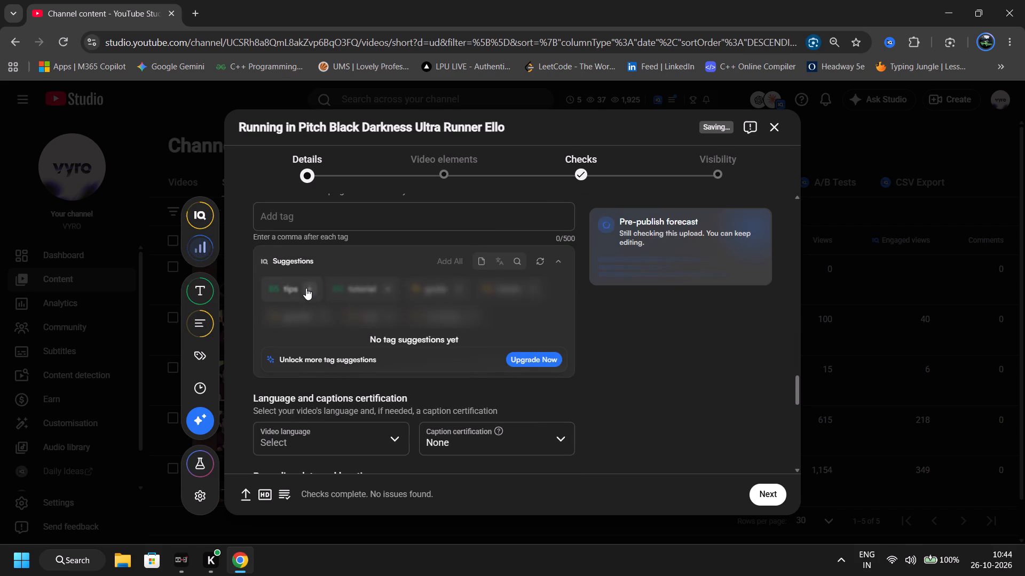
pyautogui.scroll(2, 306, 287)
pyautogui.click(280, 342)
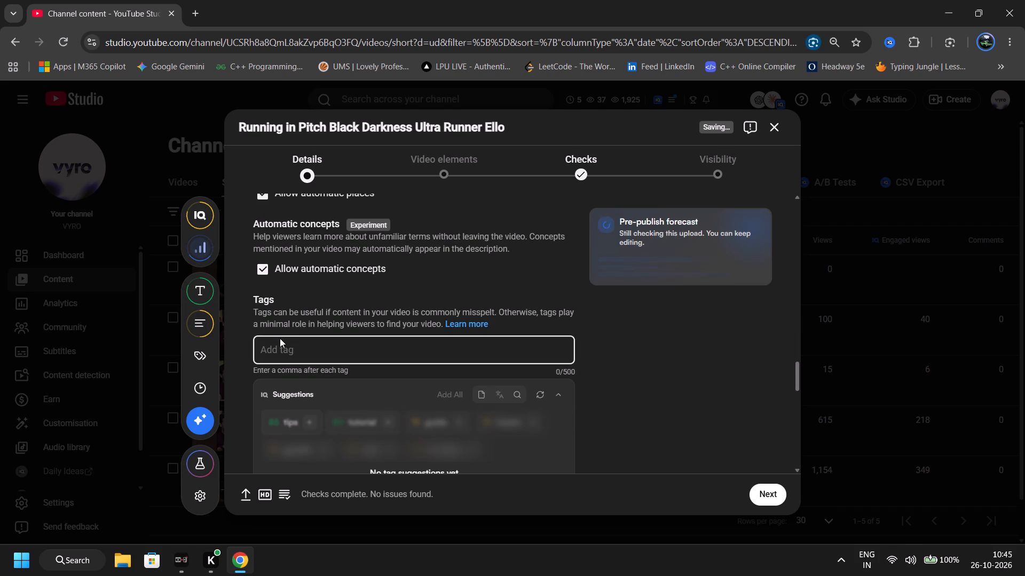
pyautogui.hotkey('ctrl', 'v')
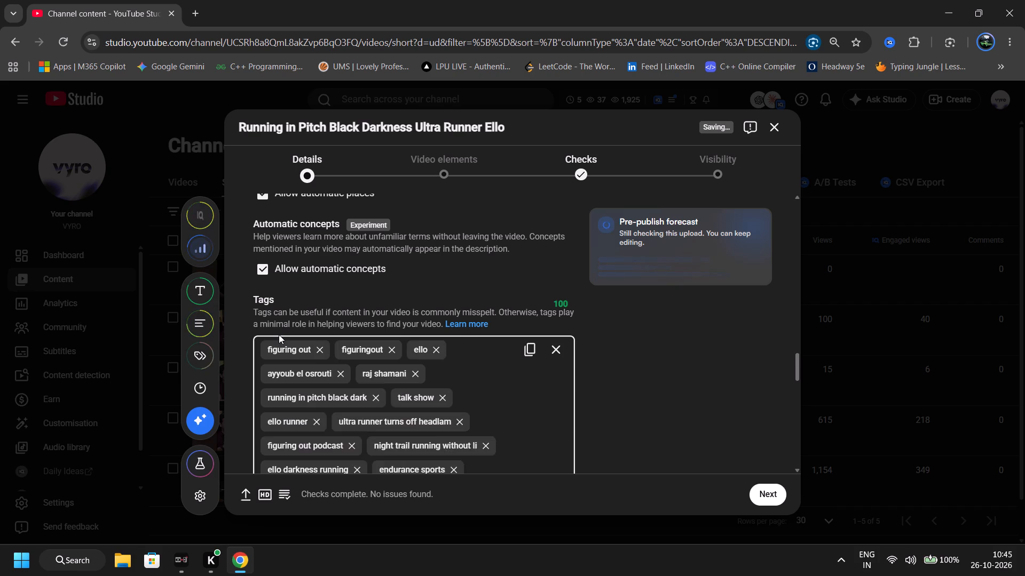
pyautogui.scroll(-2, 580, 332)
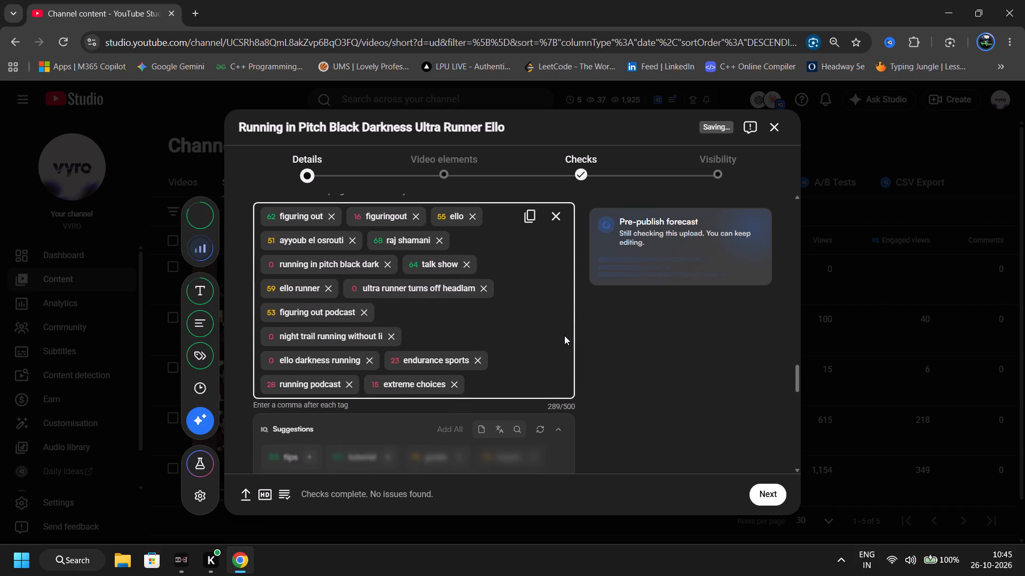
pyautogui.scroll(1, 564, 335)
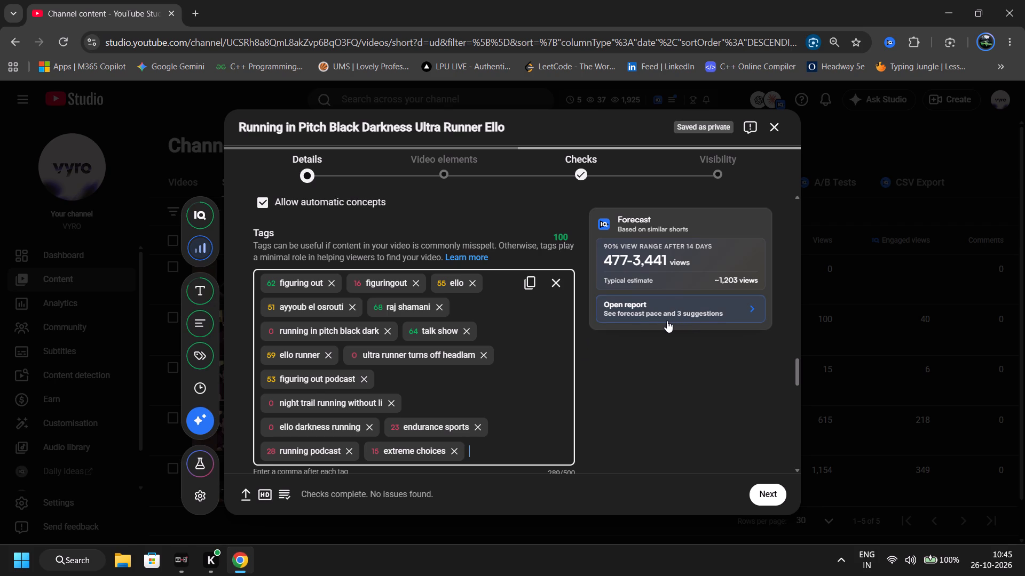
# Look through the remaining details, including licence, remixing, category and comments, and back up to the title and description.
pyautogui.scroll(-4, 693, 393)
pyautogui.scroll(-6, 641, 387)
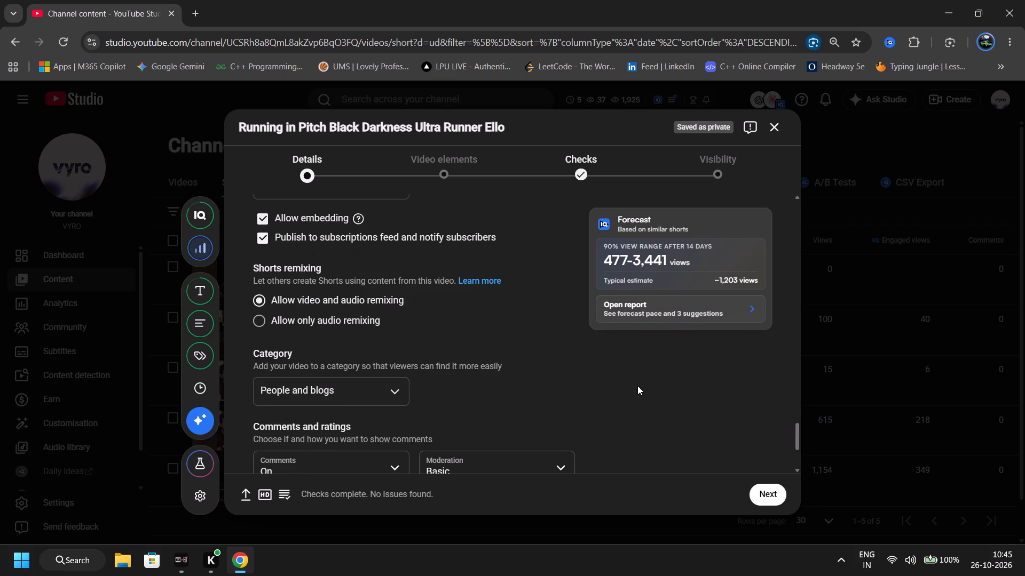
pyautogui.scroll(-6, 637, 385)
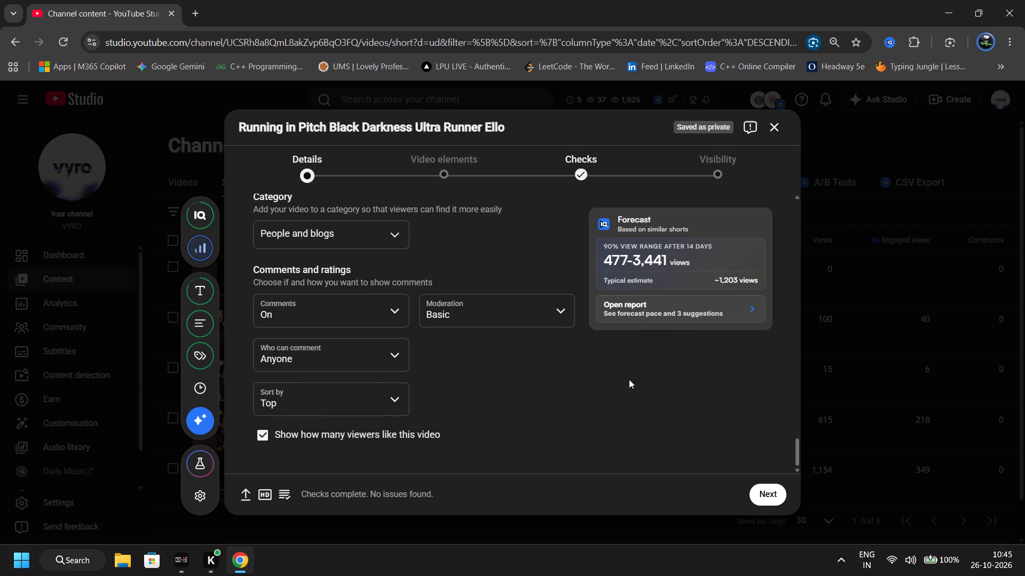
pyautogui.scroll(6, 626, 378)
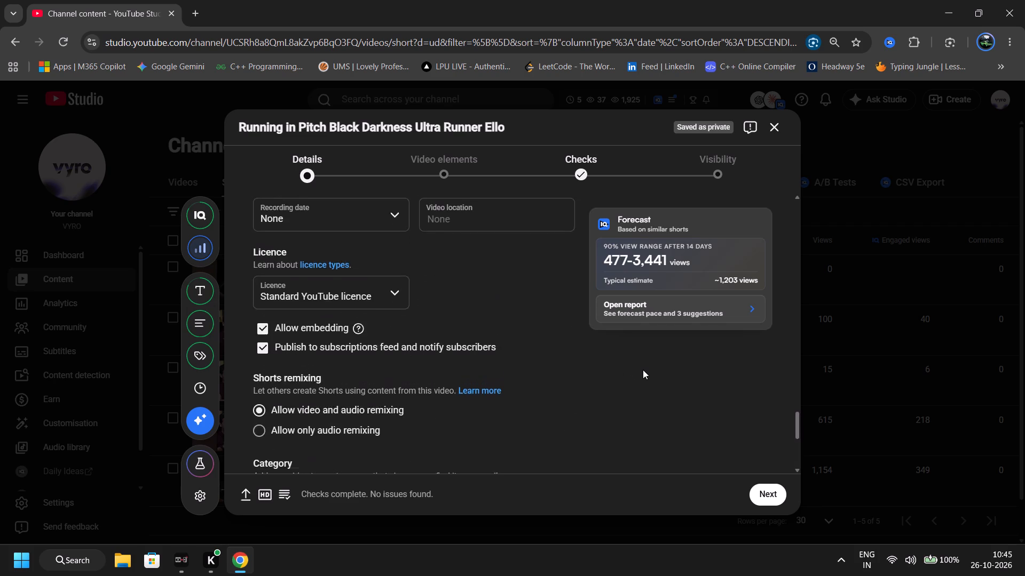
pyautogui.scroll(15, 643, 370)
pyautogui.scroll(6, 688, 372)
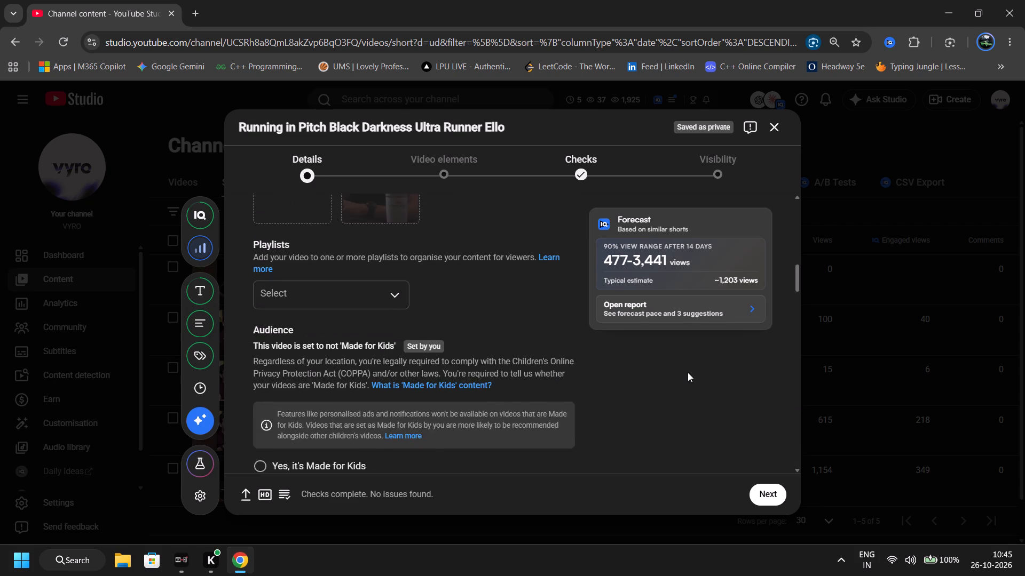
pyautogui.scroll(9, 688, 372)
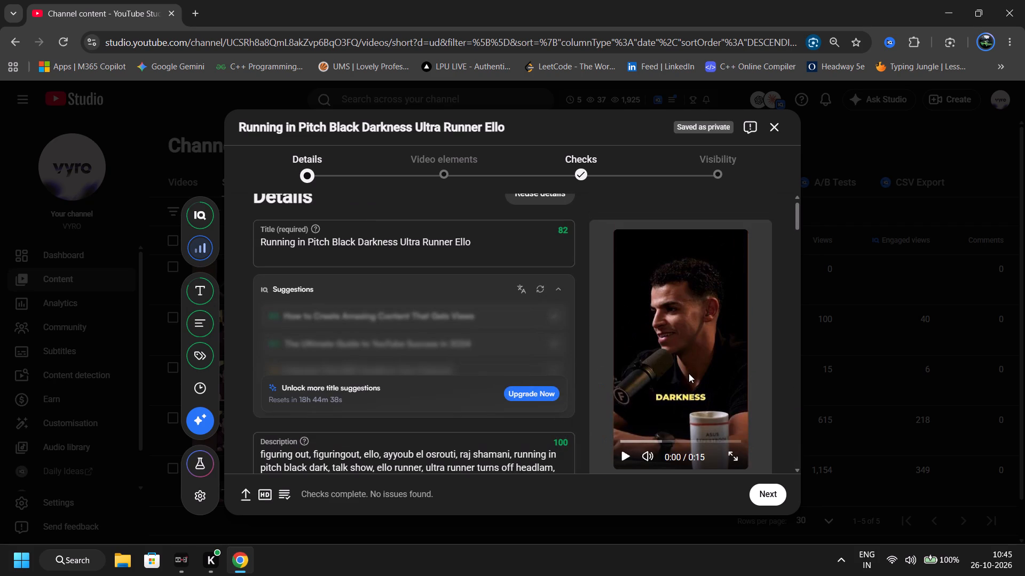
# Choose the video frame captioned "IT WAS COMPLETELY" as the short's thumbnail.
pyautogui.scroll(-4, 682, 343)
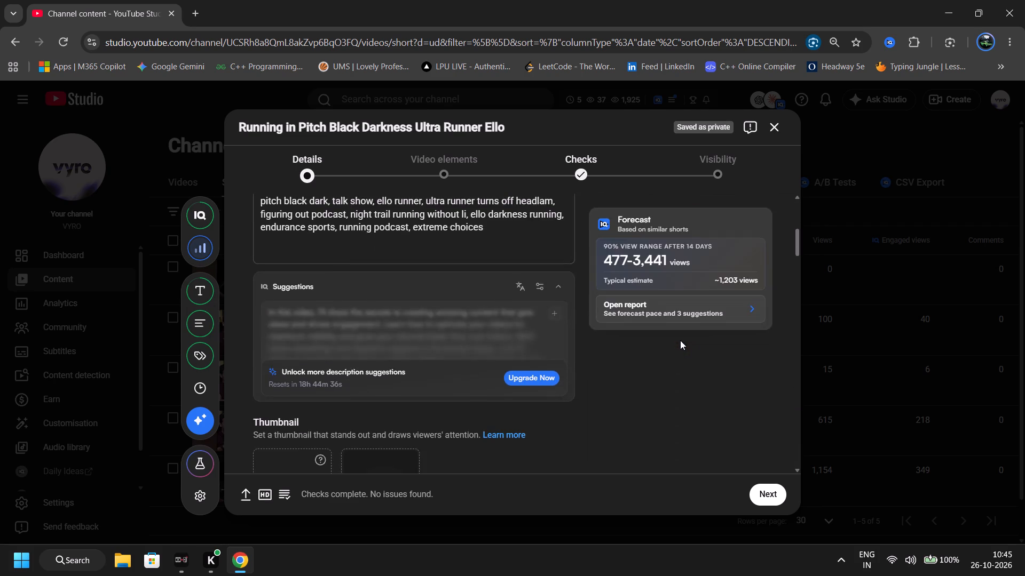
pyautogui.scroll(-4, 658, 349)
pyautogui.click(376, 253)
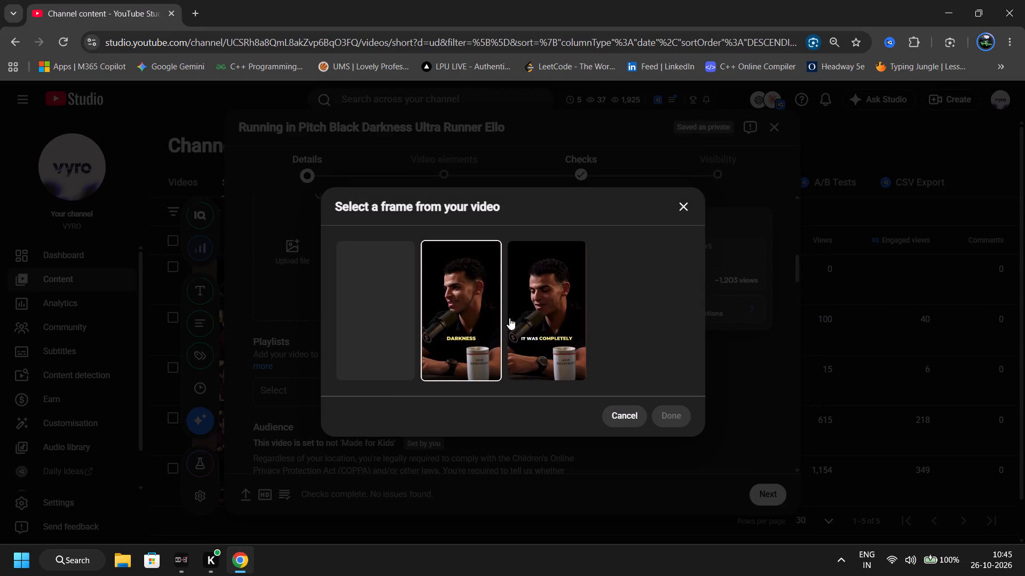
pyautogui.click(382, 304)
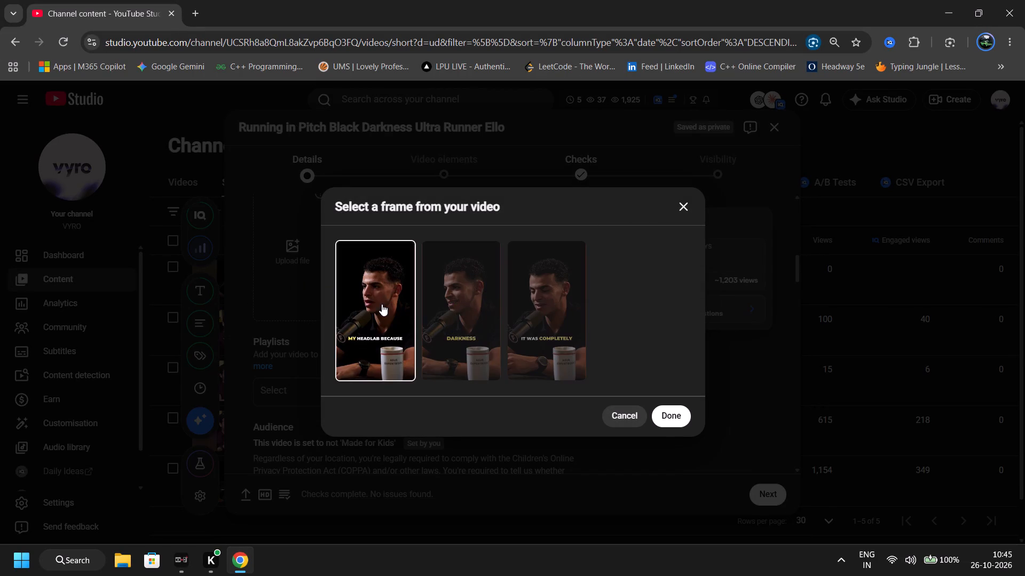
pyautogui.click(467, 329)
pyautogui.click(538, 337)
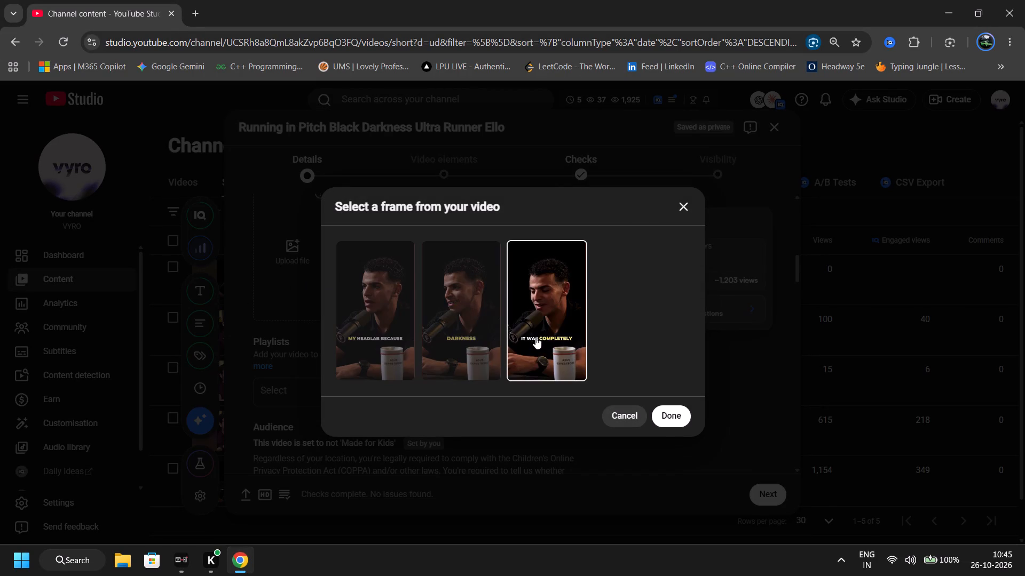
pyautogui.click(670, 416)
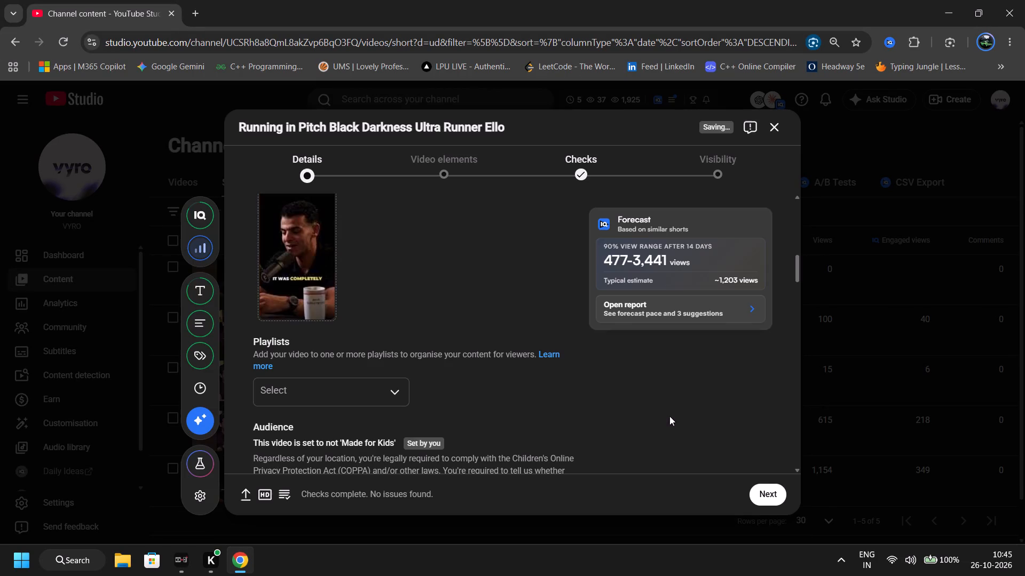
# Advance the Running in Pitch Black Darkness short from its details through video elements and checks to the visibility stage.
pyautogui.scroll(9, 521, 389)
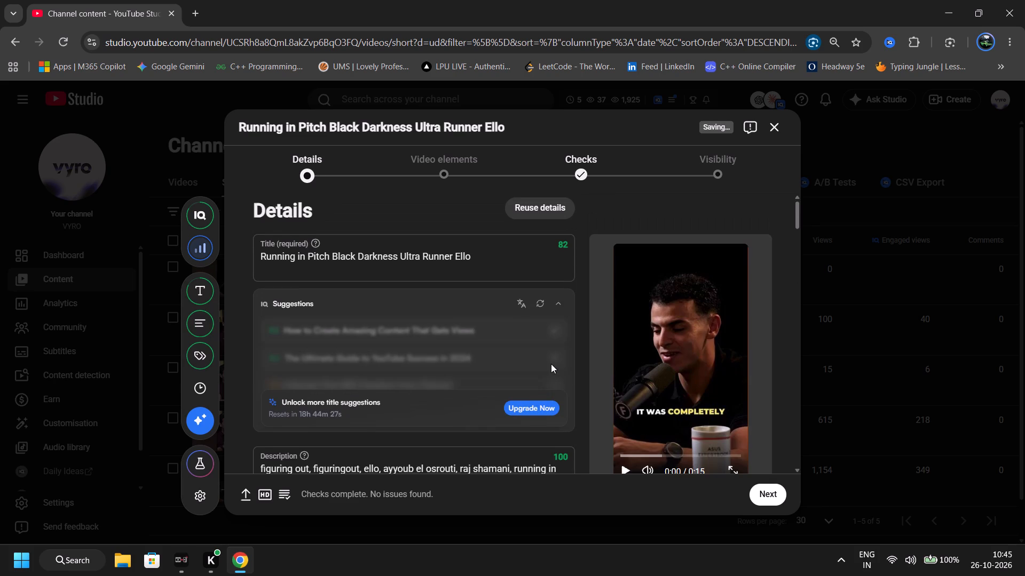
pyautogui.scroll(-12, 551, 364)
pyautogui.scroll(-4, 596, 386)
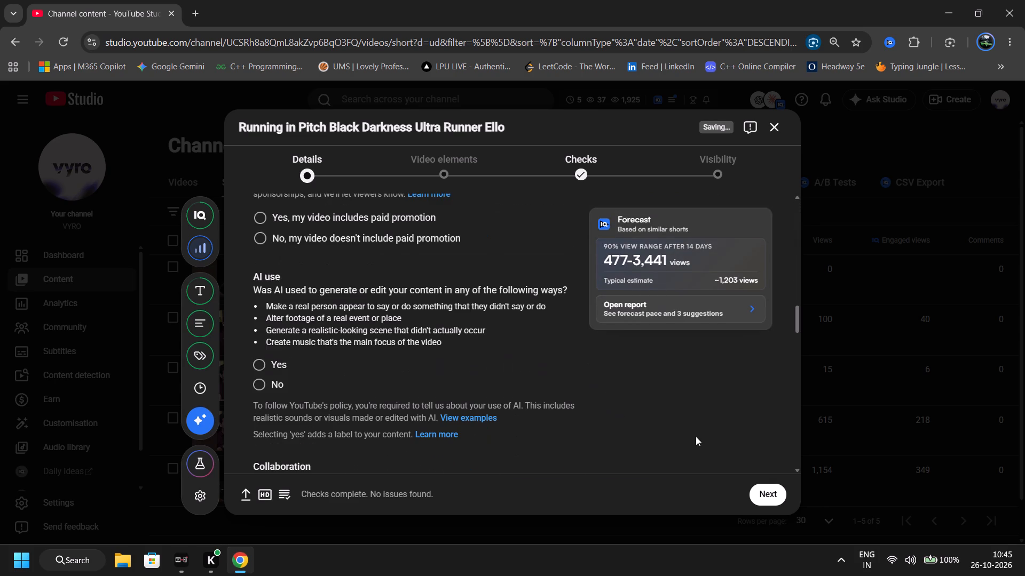
pyautogui.click(754, 487)
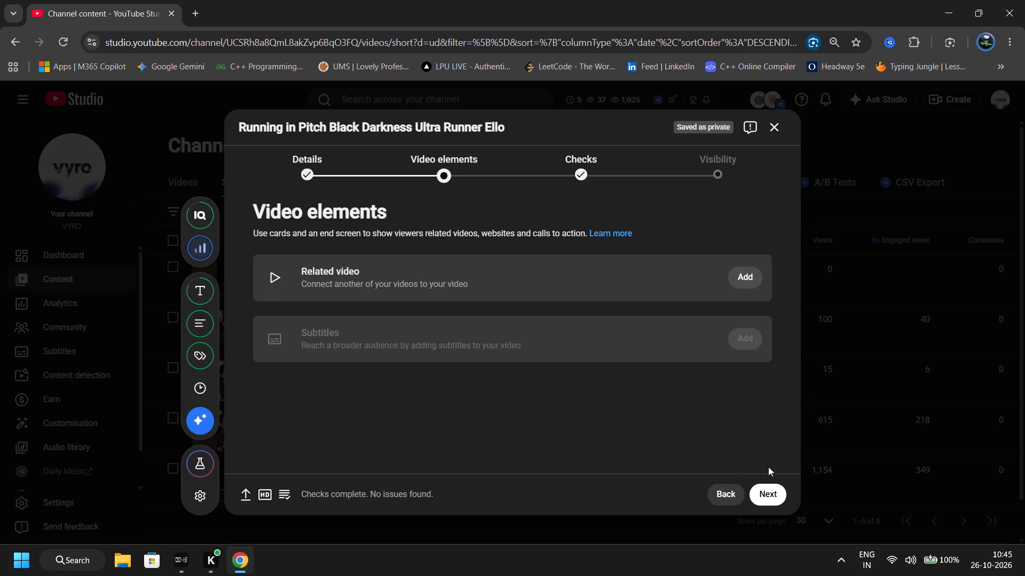
pyautogui.click(766, 492)
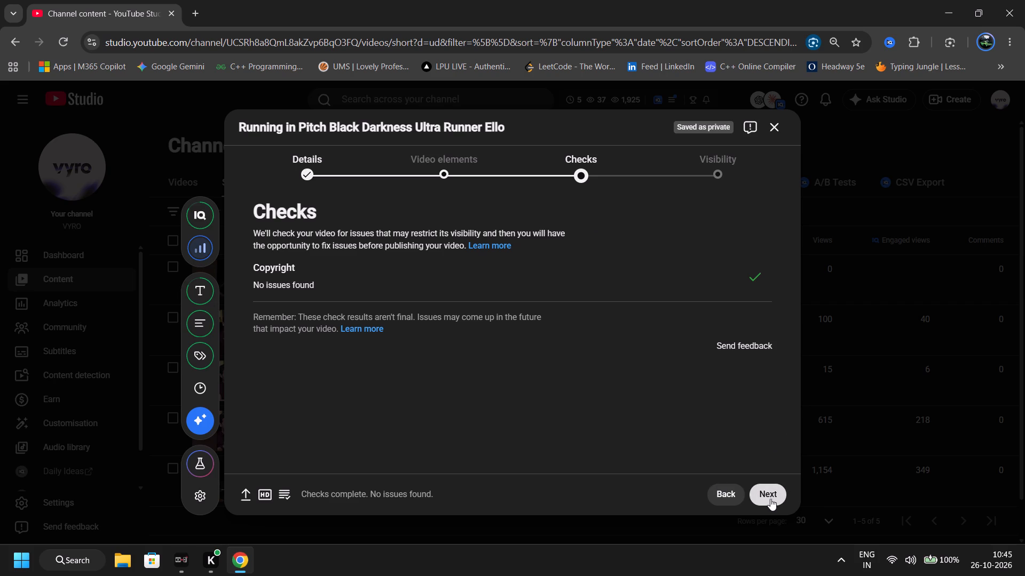
pyautogui.click(771, 499)
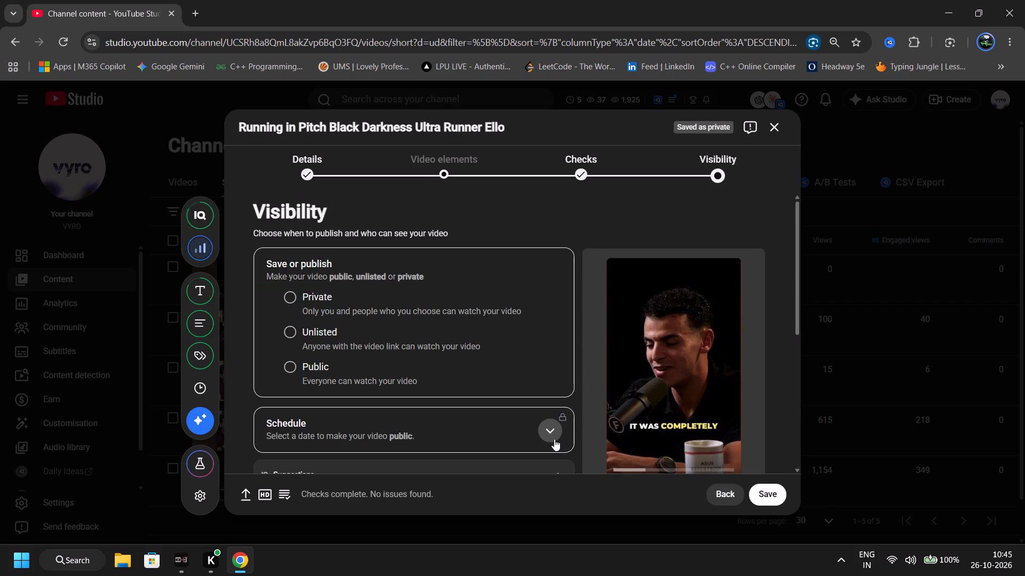
# Schedule the short to go public on 27 Oct 2026 at 08:30 and return to the Shorts list.
pyautogui.click(552, 433)
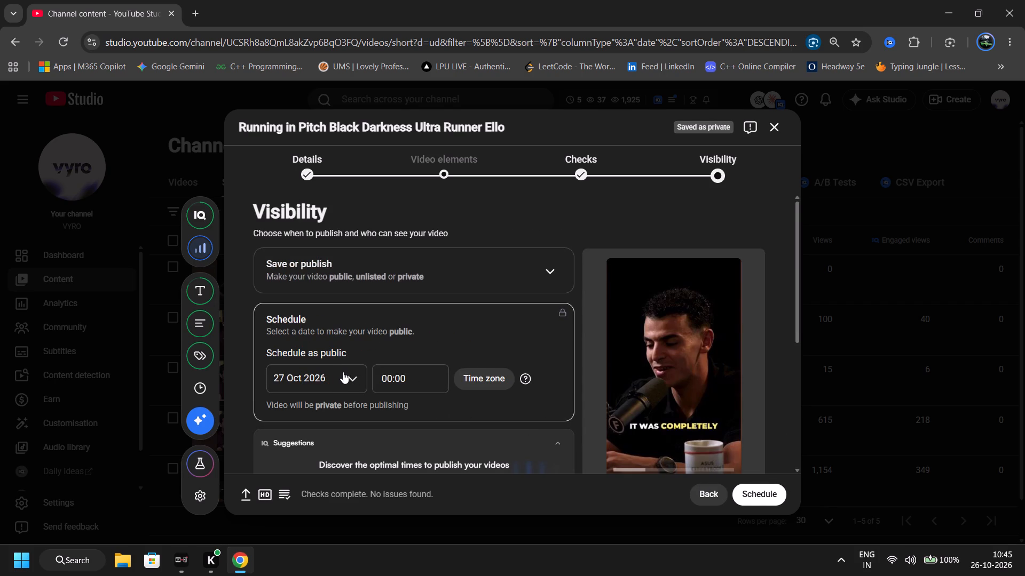
pyautogui.click(336, 373)
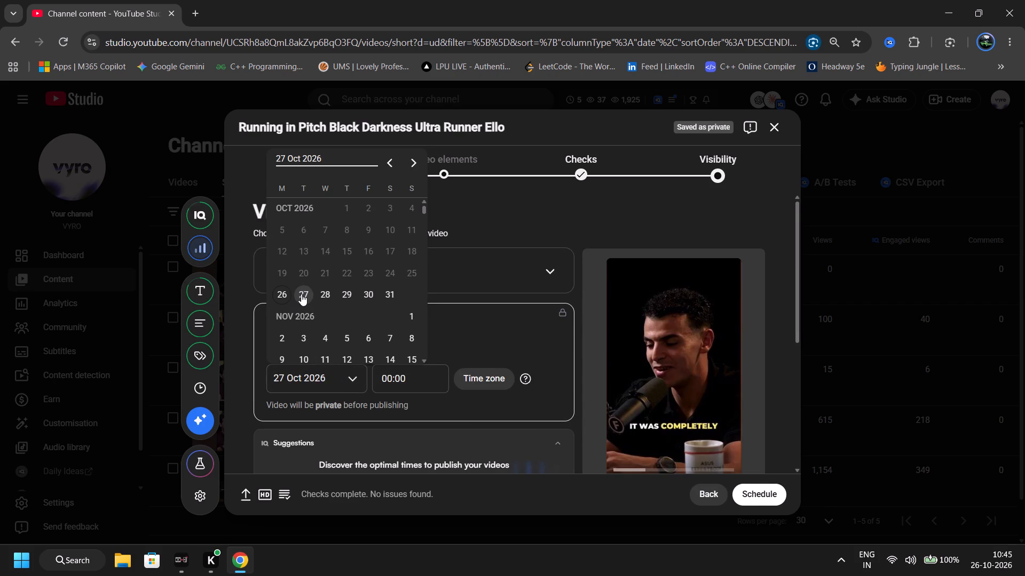
pyautogui.click(301, 294)
pyautogui.click(390, 377)
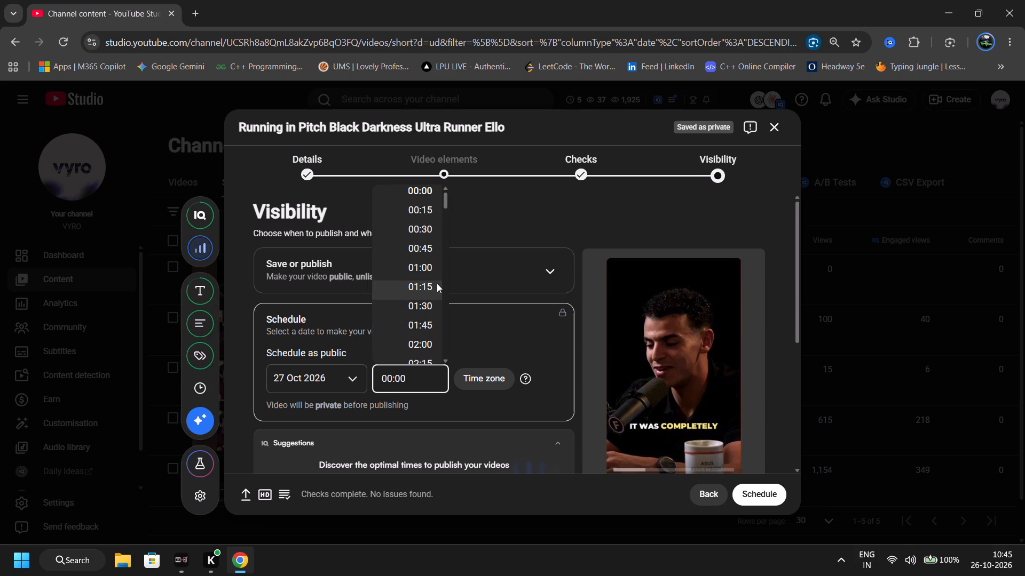
pyautogui.scroll(-7, 442, 215)
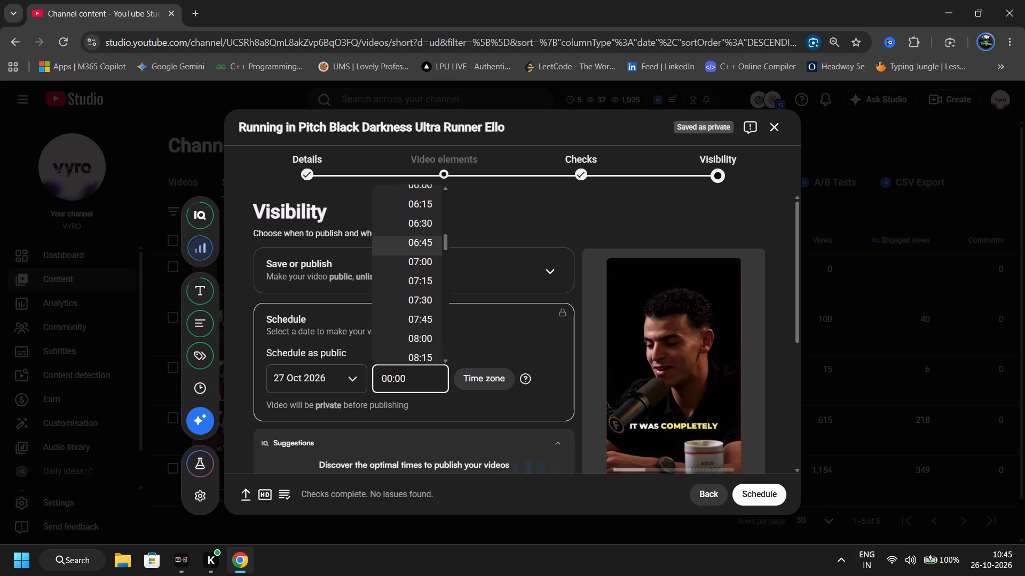
pyautogui.scroll(-2, 429, 238)
pyautogui.click(423, 246)
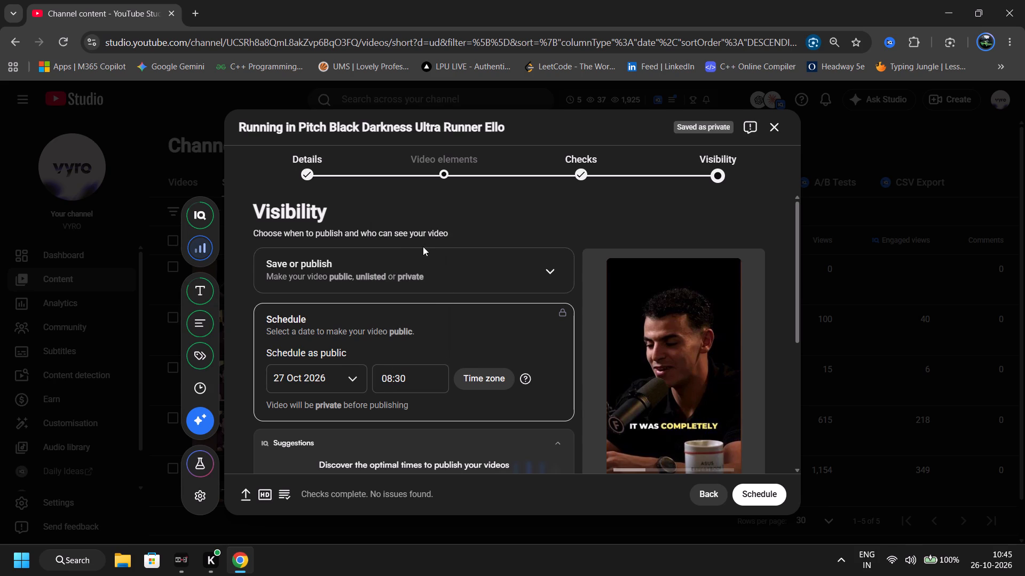
pyautogui.scroll(-8, 491, 319)
pyautogui.click(757, 496)
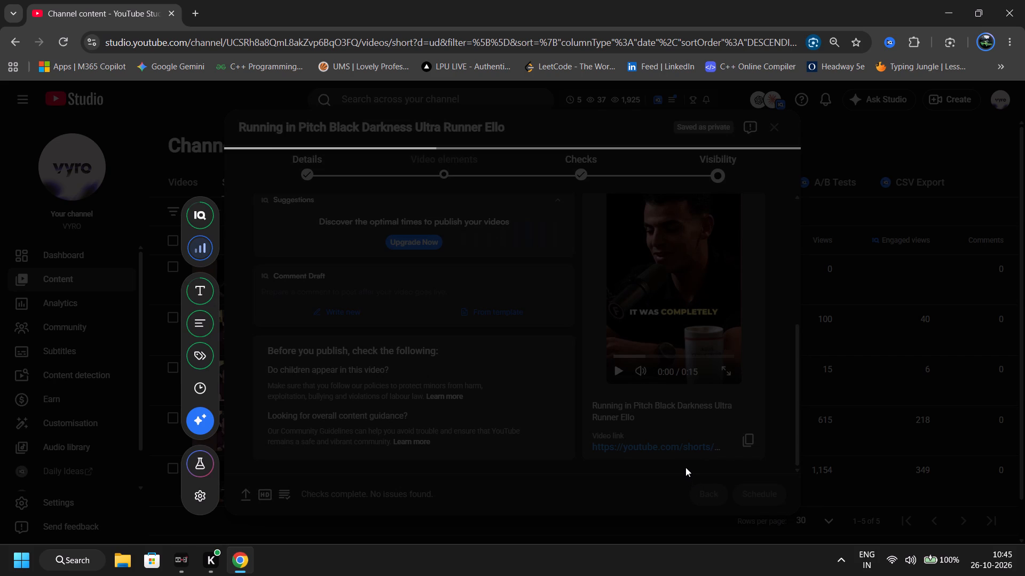
pyautogui.click(643, 215)
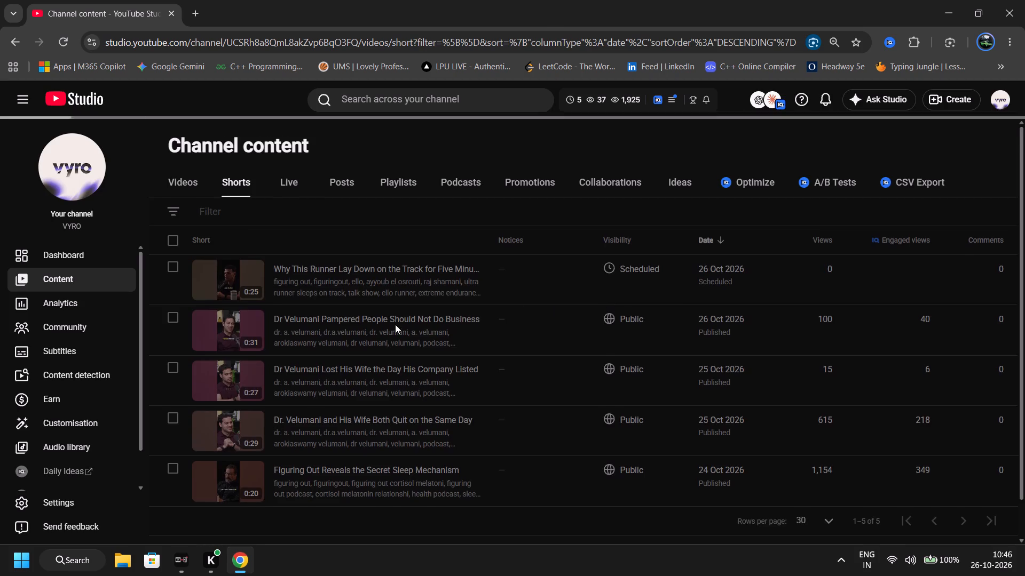
pyautogui.scroll(-5, 398, 325)
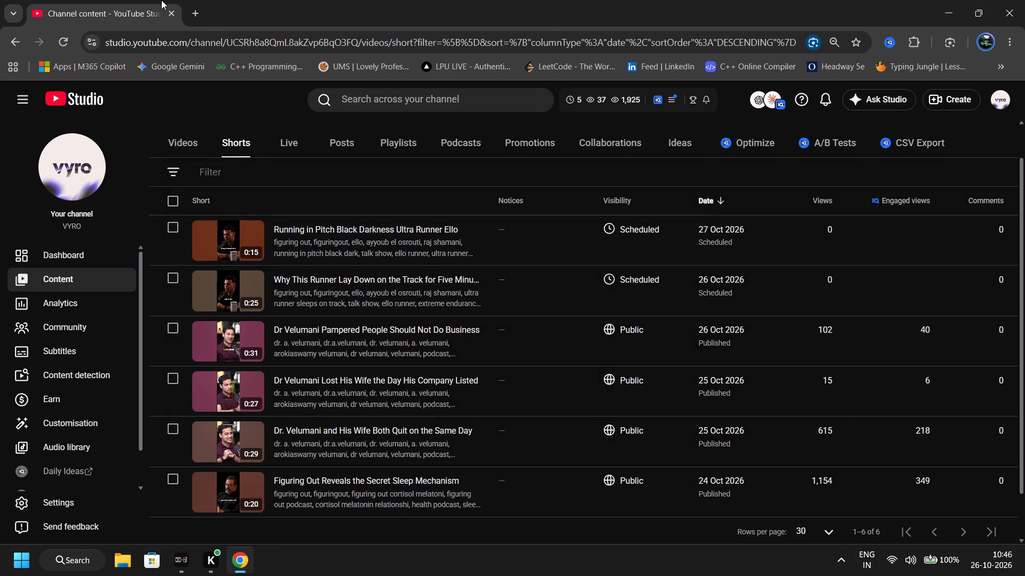
# Search Google in a new tab for "logo promotion campaign website" and open the influencerhiring.com Logo Promotion Campaign result.
pyautogui.click(181, 2)
pyautogui.click(187, 12)
pyautogui.click(351, 281)
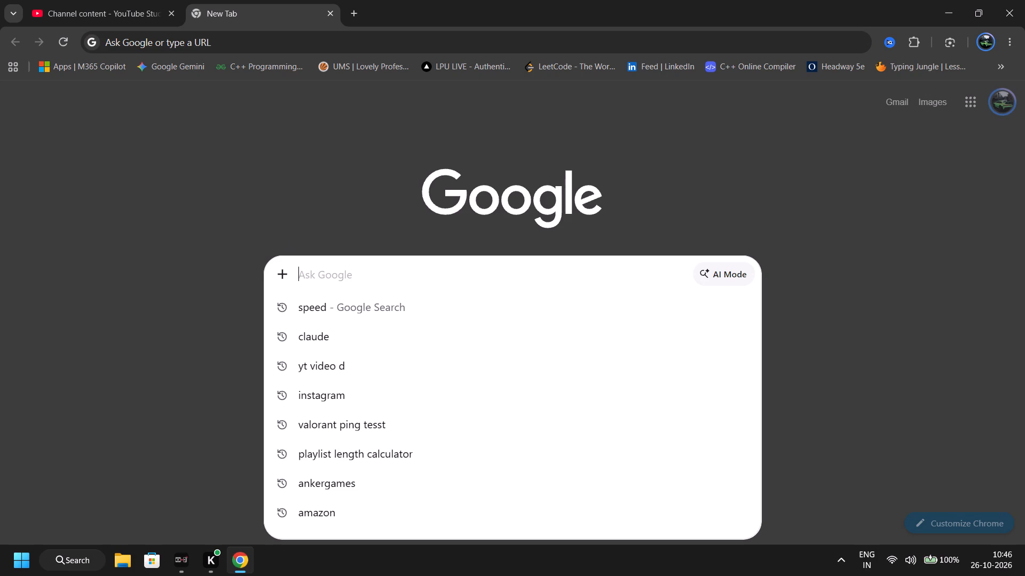
pyautogui.write('logo prom oty')
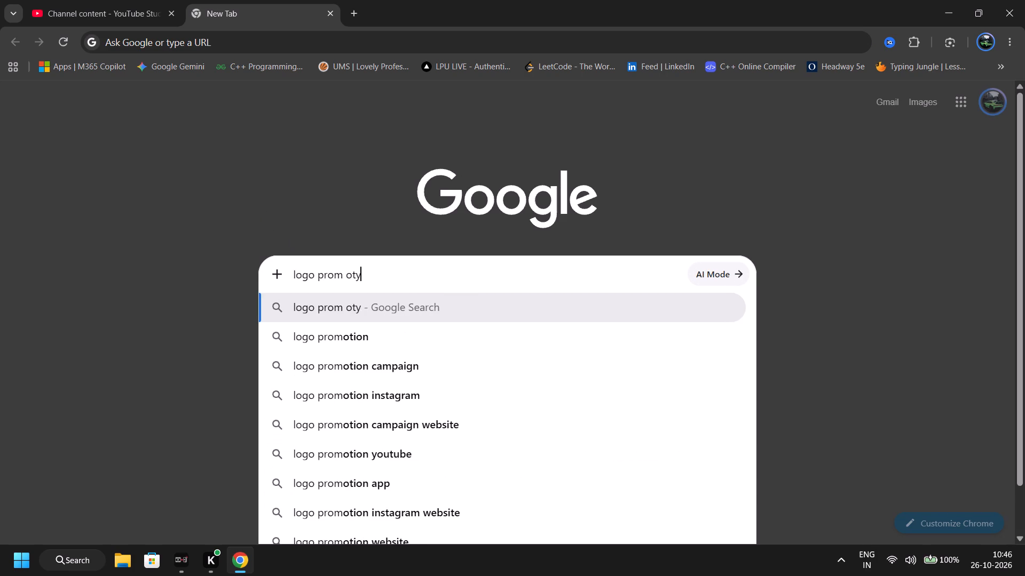
pyautogui.click(325, 414)
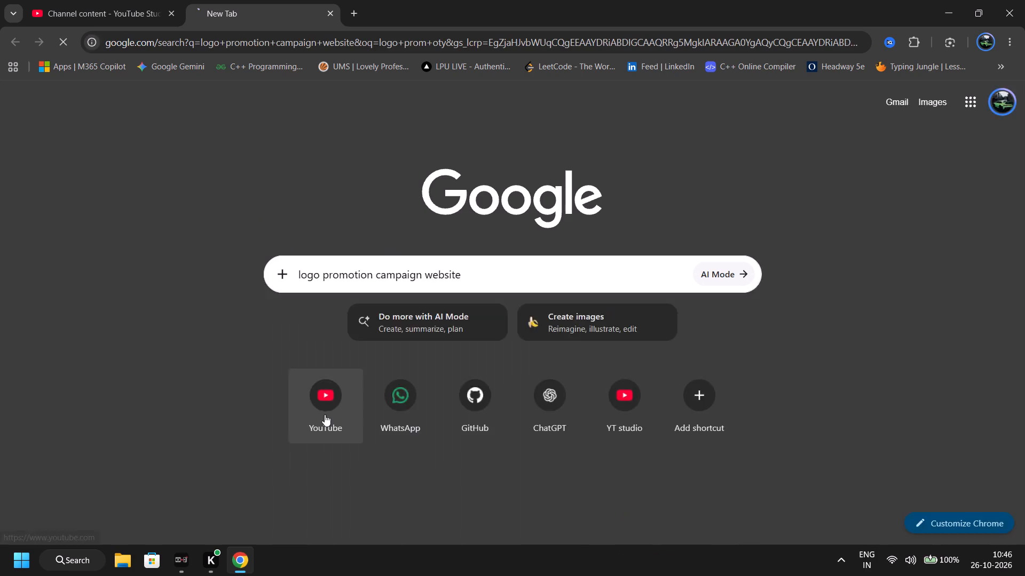
pyautogui.click(200, 231)
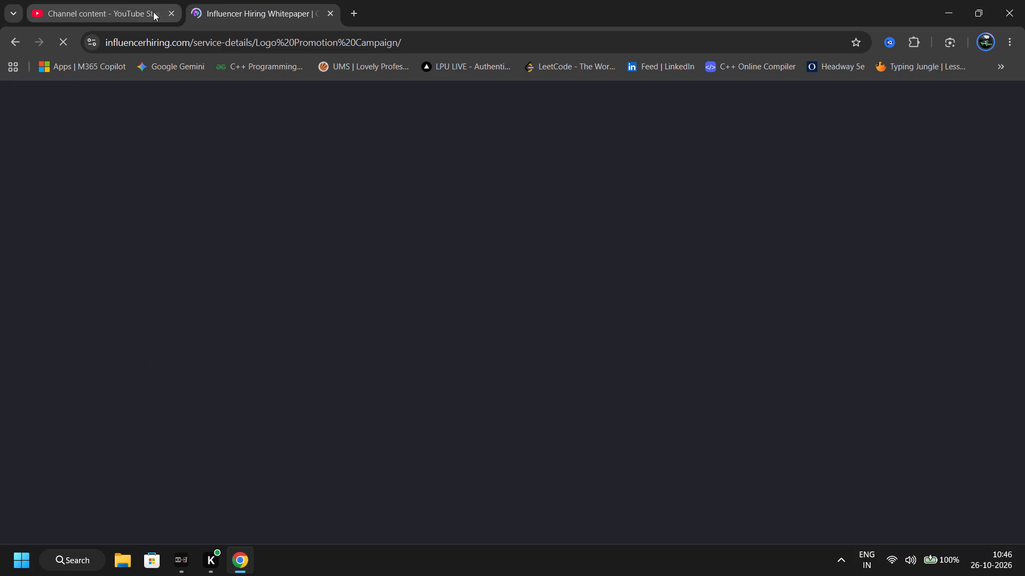
# Return to the channel content and look through the Channel Stats overview, including monetization progress, views, watch time and subscribers.
pyautogui.click(126, 7)
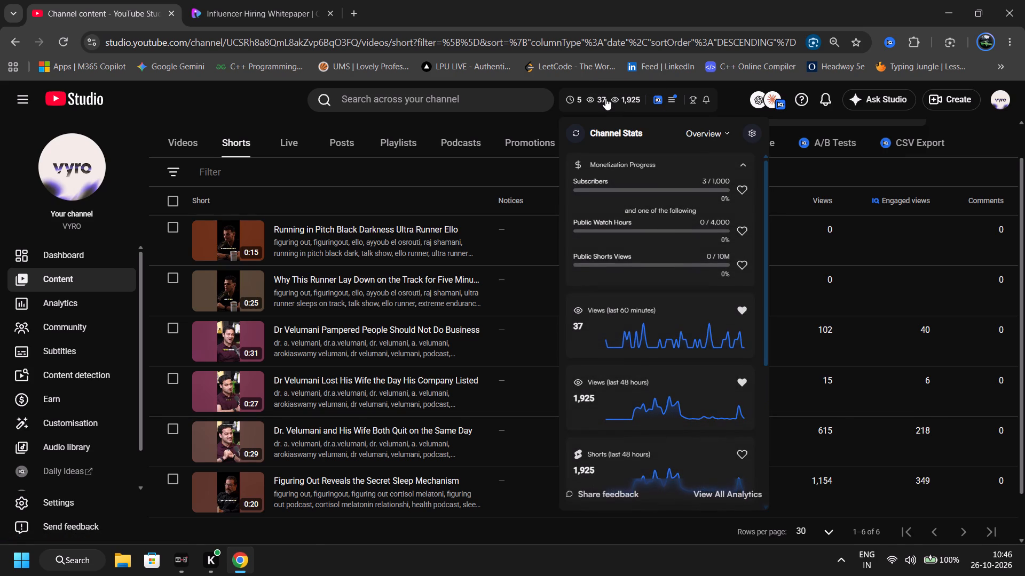
pyautogui.scroll(-2, 663, 351)
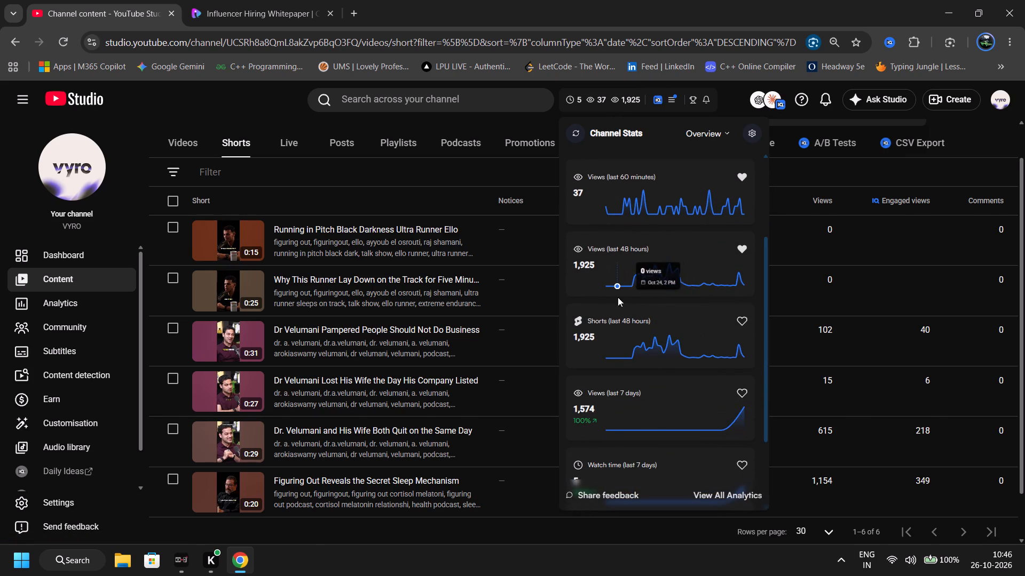
pyautogui.scroll(-3, 640, 314)
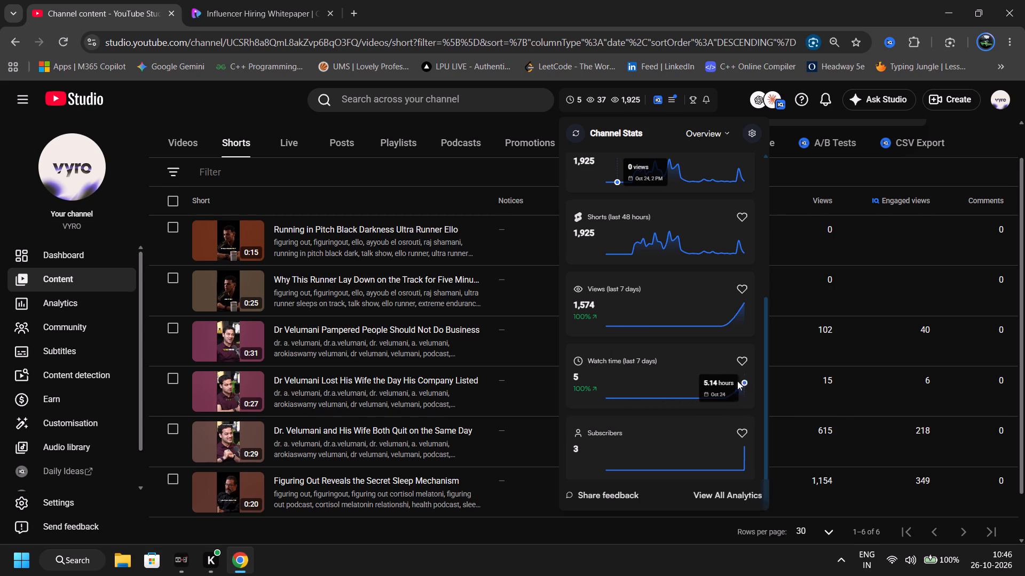
pyautogui.moveTo(652, 427); pyautogui.dragTo(612, 439, button='right')
pyautogui.scroll(-3, 629, 411)
pyautogui.scroll(3, 619, 445)
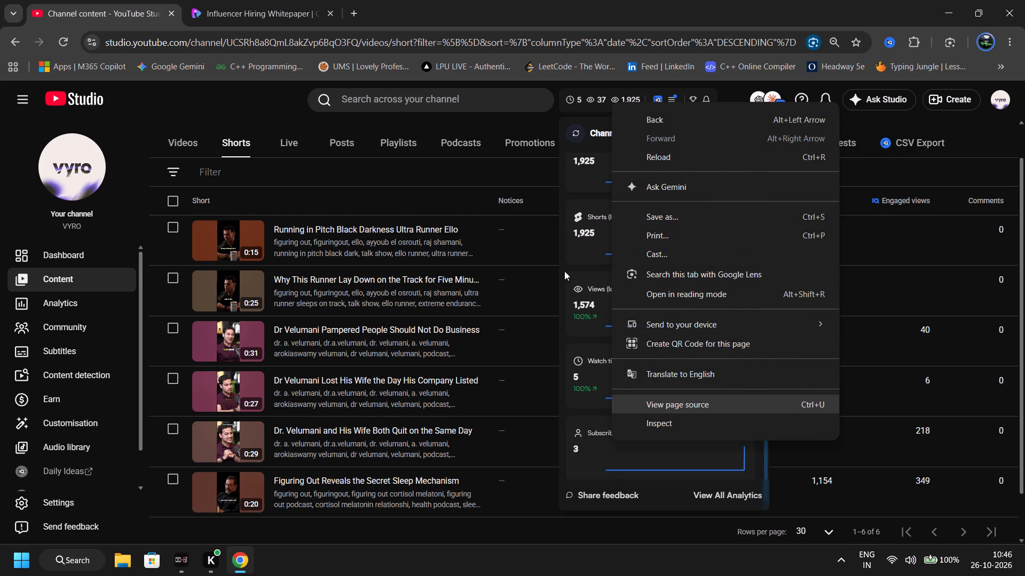
pyautogui.scroll(4, 564, 238)
pyautogui.scroll(4, 661, 148)
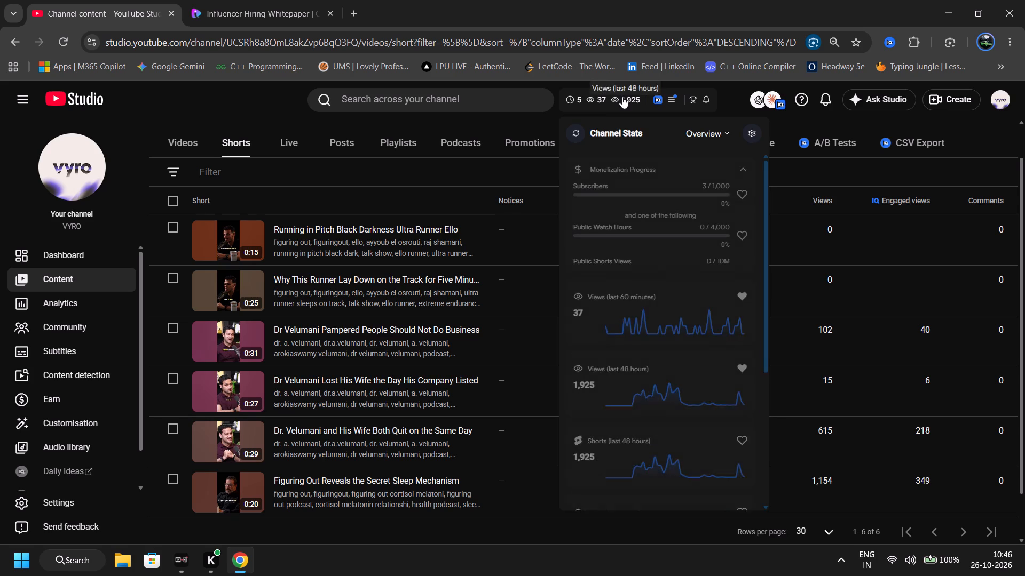
# Switch the Channel Stats to Realtime and examine the views and Shorts graphs for the last 60 minutes and 48 hours.
pyautogui.click(713, 136)
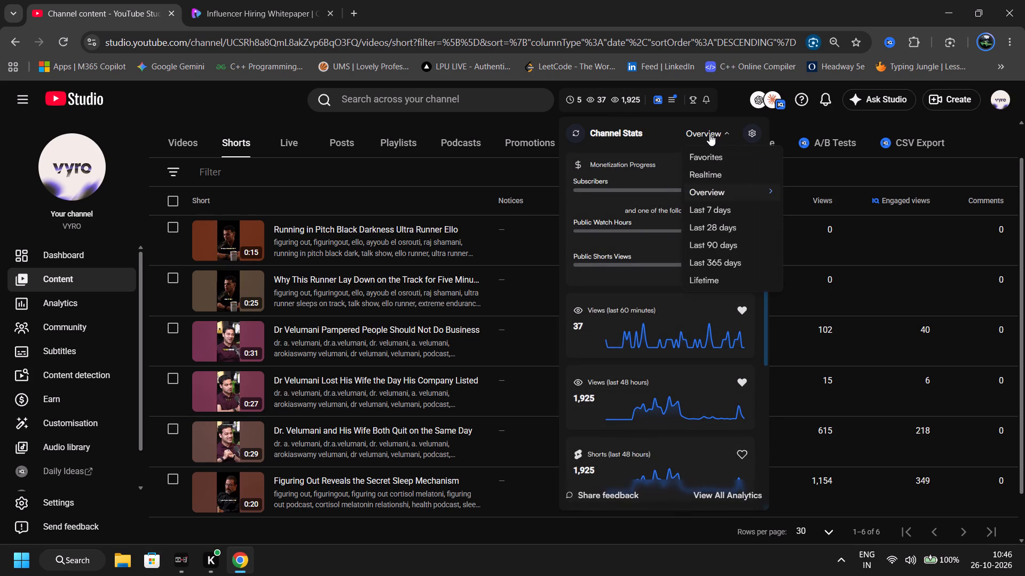
pyautogui.click(709, 134)
pyautogui.click(709, 134)
pyautogui.doubleClick(708, 134)
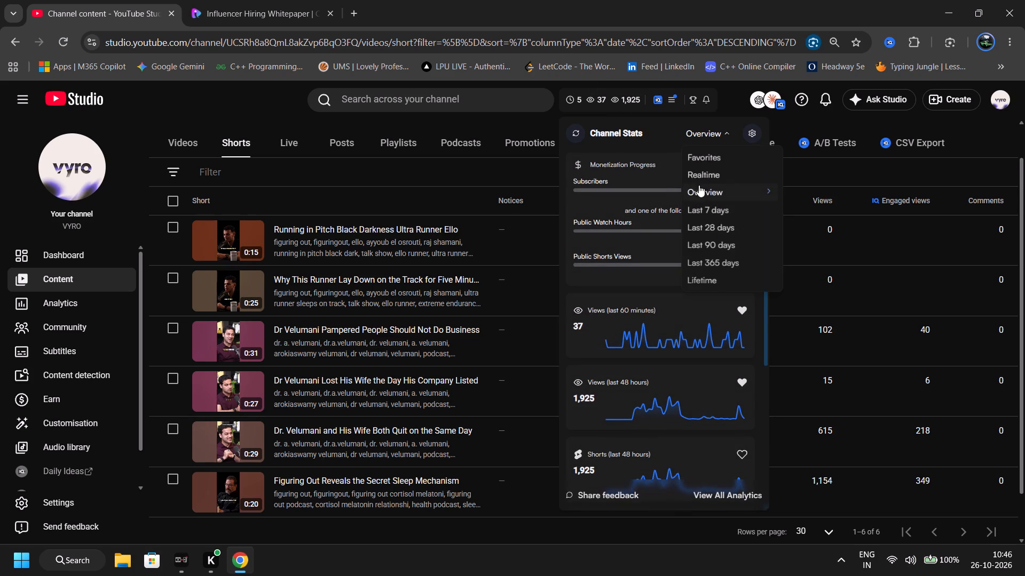
pyautogui.click(700, 172)
pyautogui.scroll(-7, 645, 206)
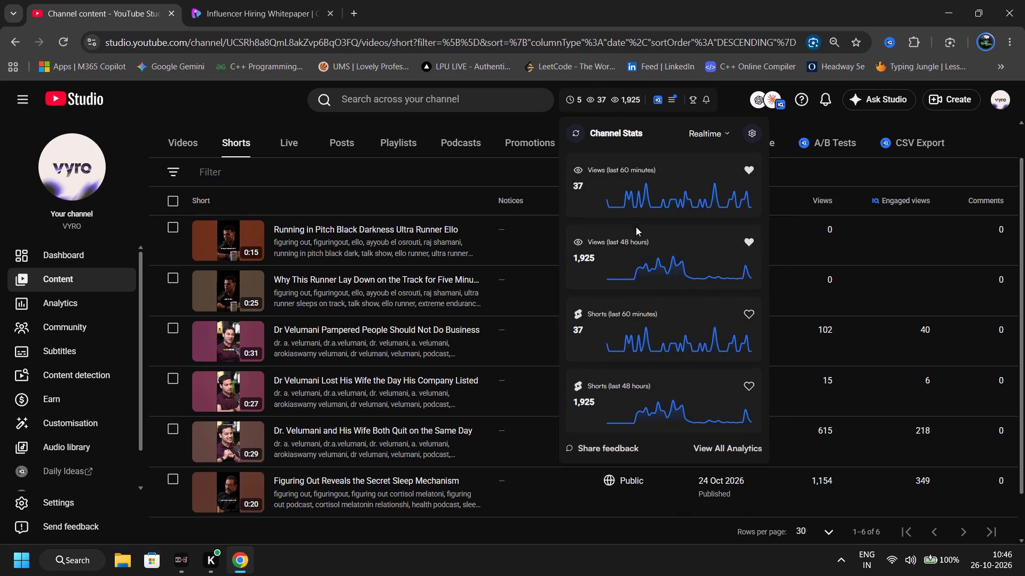
pyautogui.scroll(-5, 637, 277)
pyautogui.scroll(6, 644, 310)
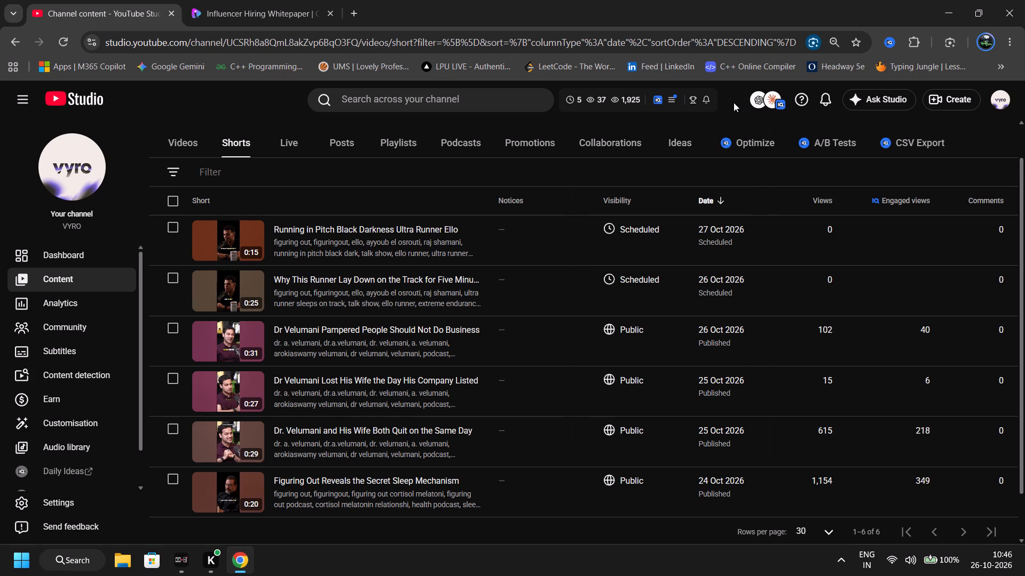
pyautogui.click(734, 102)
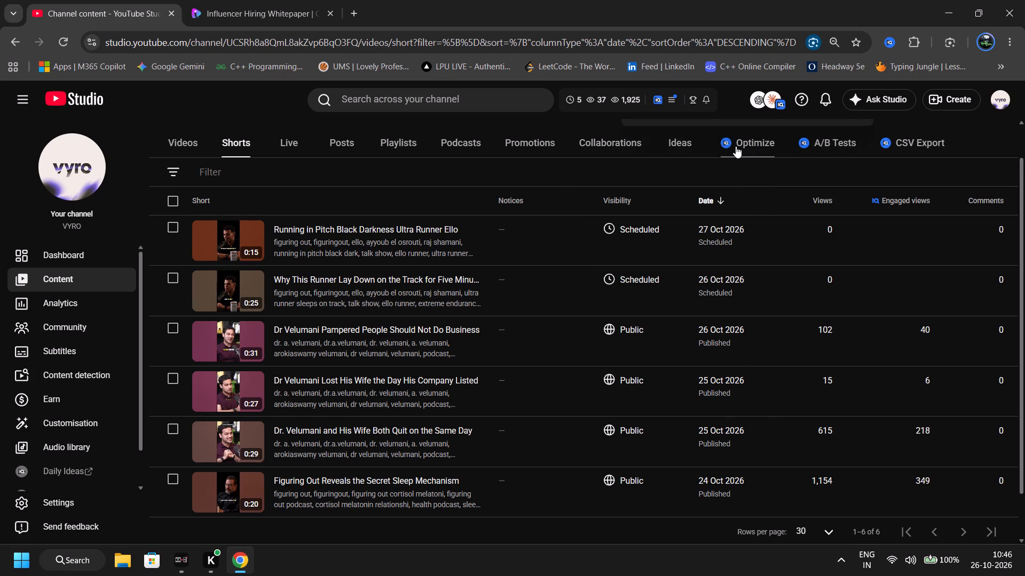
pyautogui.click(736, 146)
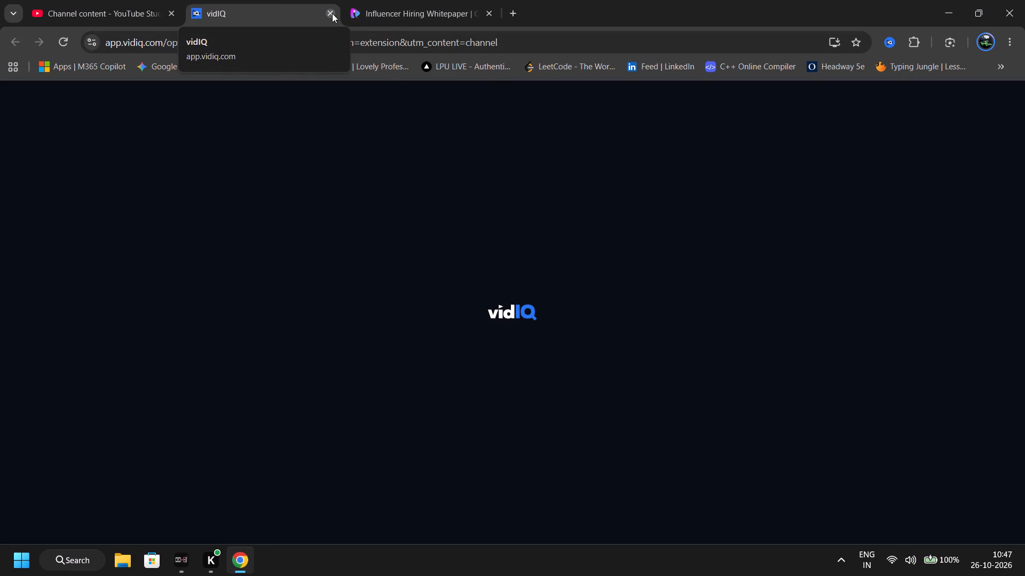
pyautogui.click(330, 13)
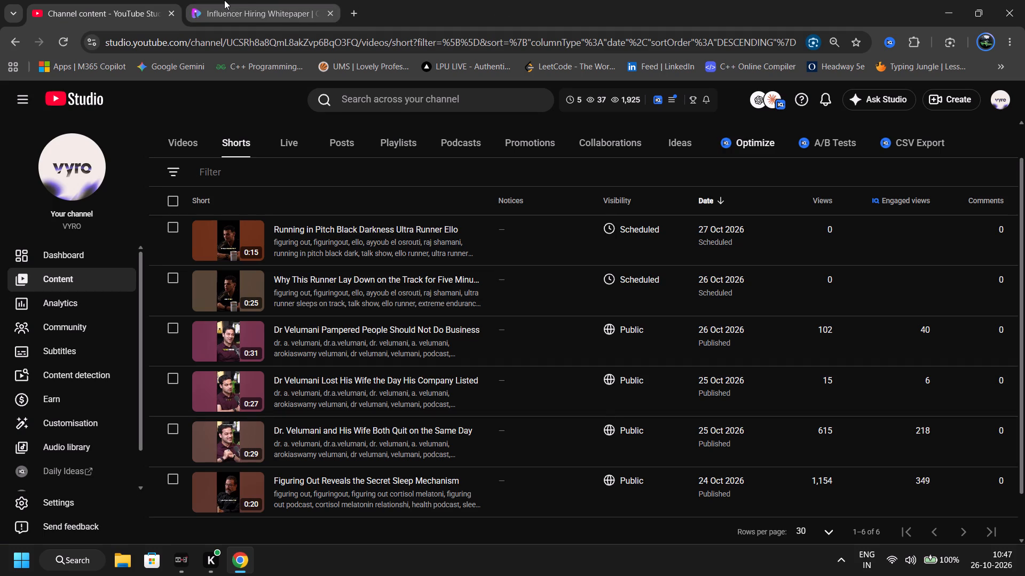
# Read through the Influencer Hiring Logo Promotion Campaign page, including its features, benefits, sample videos and footer links.
pyautogui.click(224, 0)
pyautogui.scroll(-5, 420, 113)
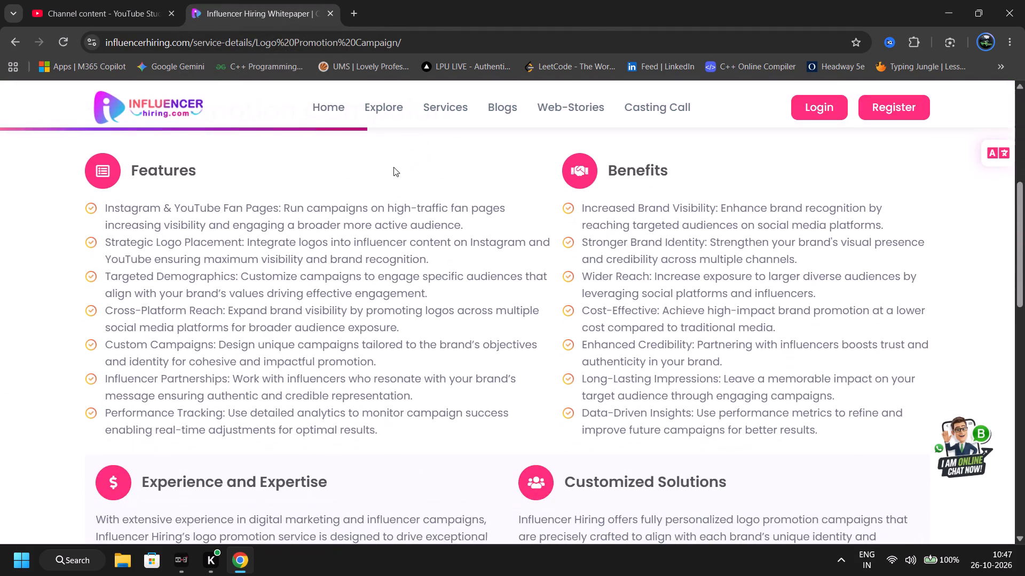
pyautogui.scroll(-7, 354, 202)
pyautogui.scroll(-1, 247, 246)
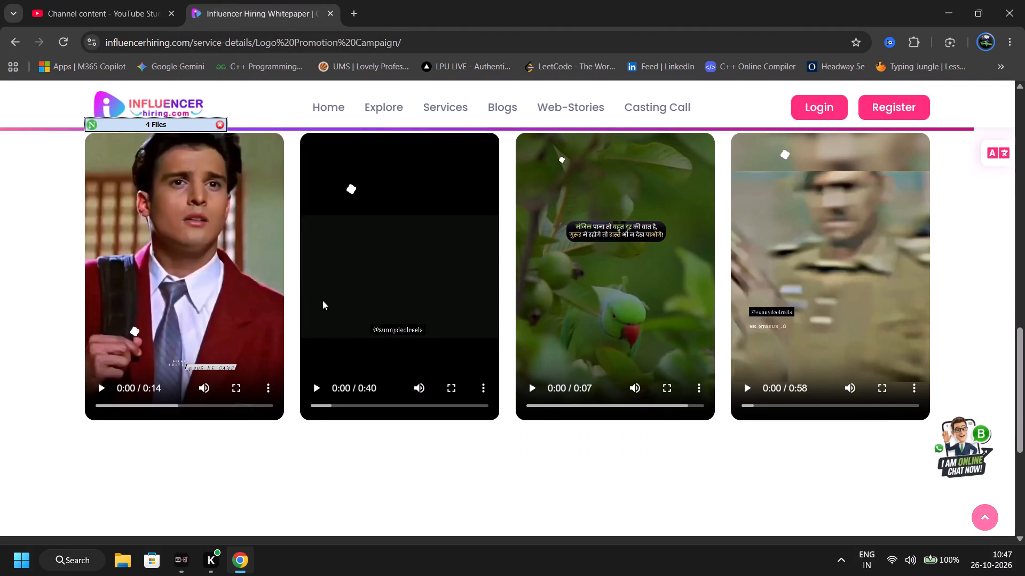
pyautogui.scroll(-5, 298, 330)
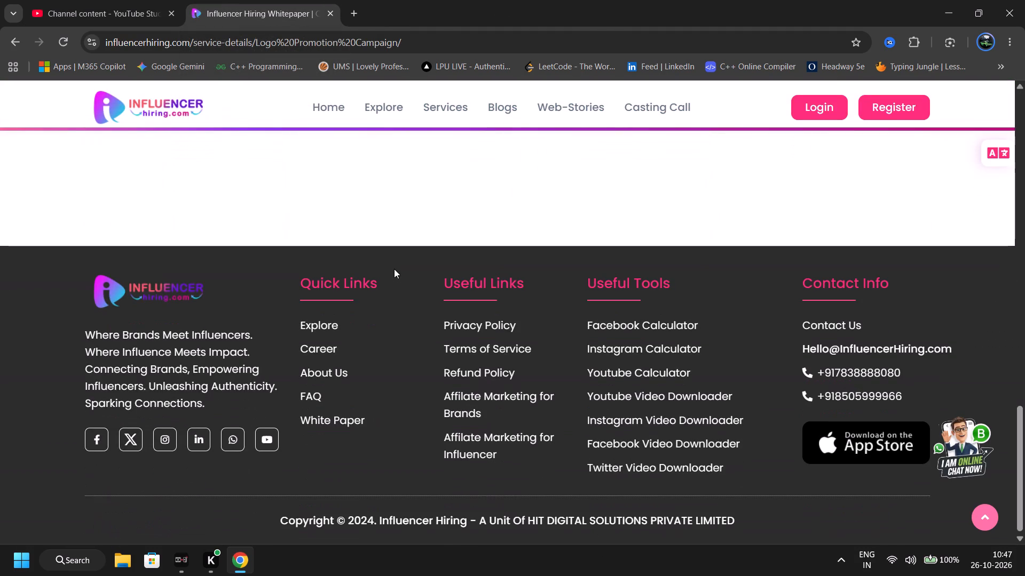
pyautogui.scroll(5, 385, 254)
pyautogui.scroll(5, 676, 242)
pyautogui.scroll(5, 600, 245)
pyautogui.scroll(-1, 503, 249)
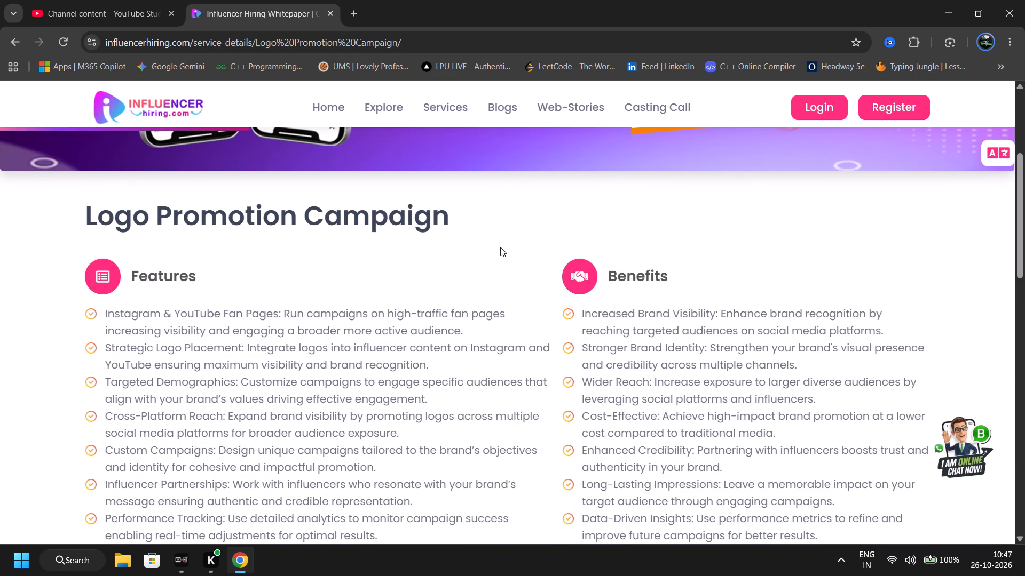
pyautogui.scroll(-1, 500, 247)
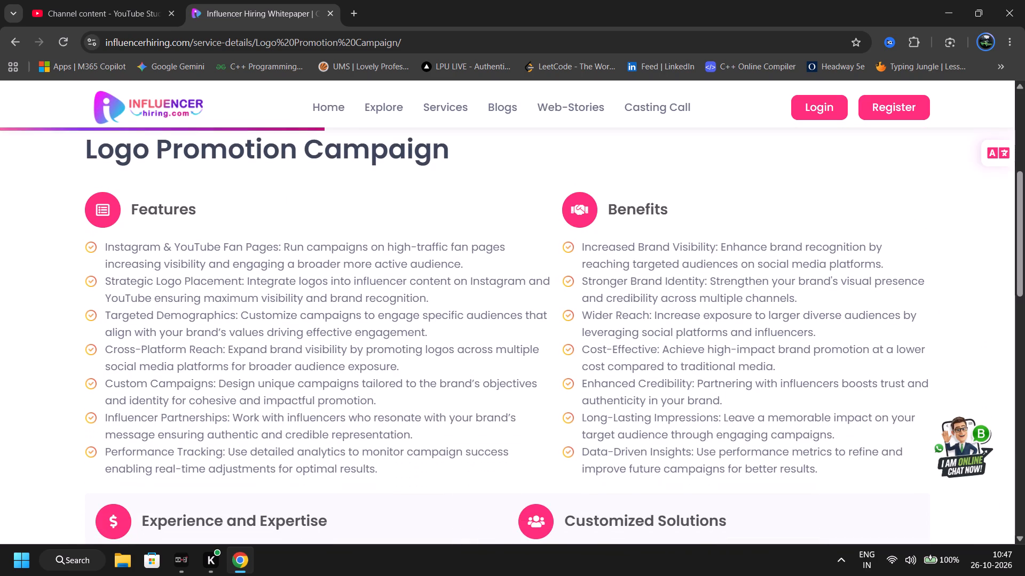
pyautogui.scroll(-2, 499, 247)
pyautogui.scroll(3, 499, 247)
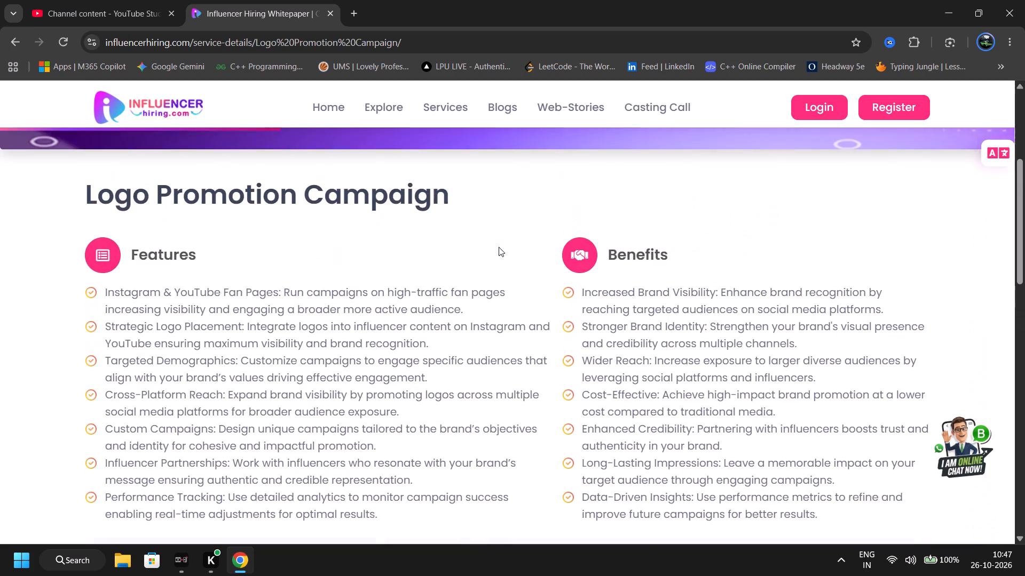
# Open Influencer Hiring's services list, view the enquiry form for the Logo Promotion Campaign, and close it without filling it in.
pyautogui.scroll(4, 706, 195)
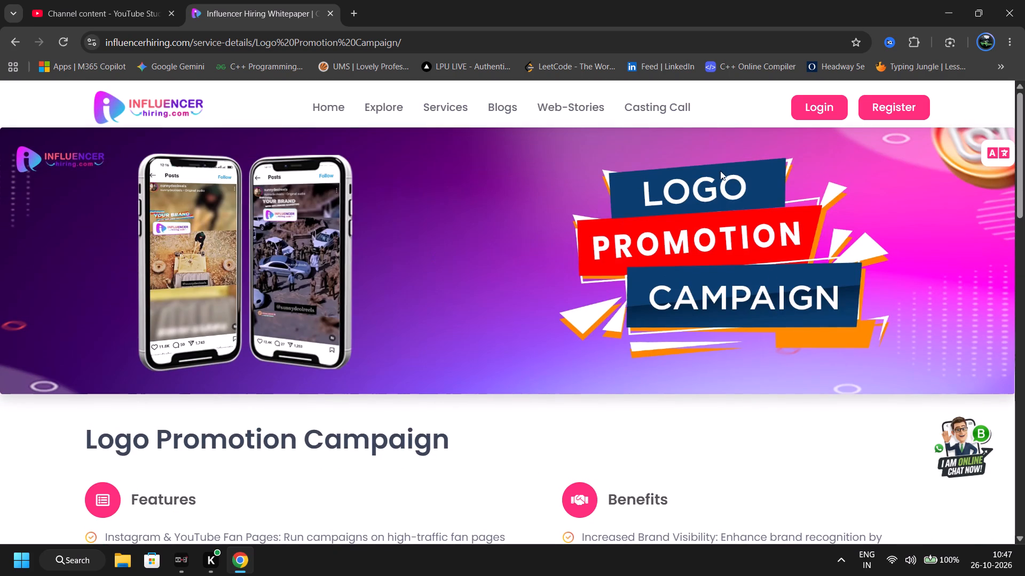
pyautogui.click(431, 108)
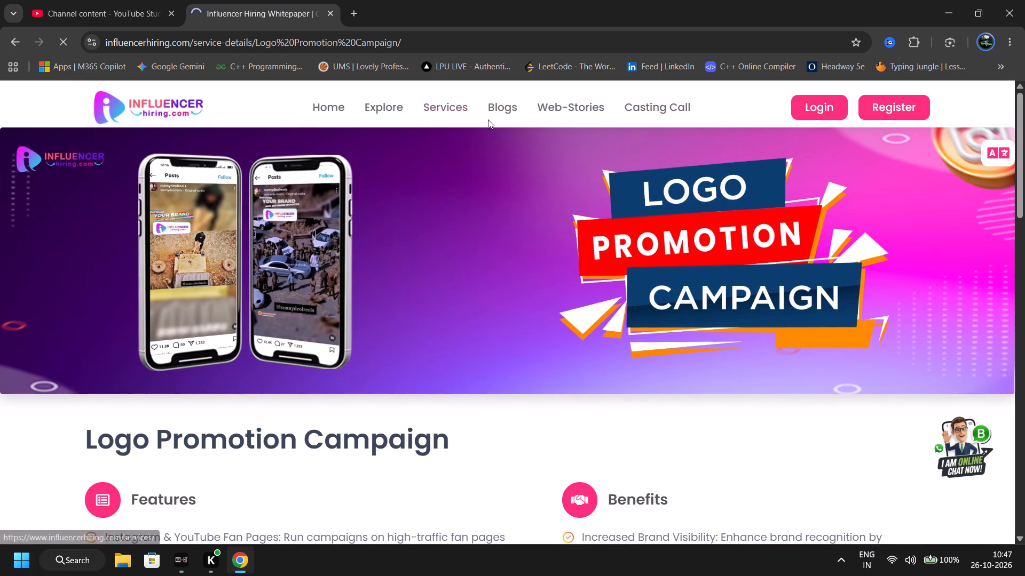
pyautogui.moveTo(488, 119); pyautogui.dragTo(0, 248, button='right')
pyautogui.click(521, 249)
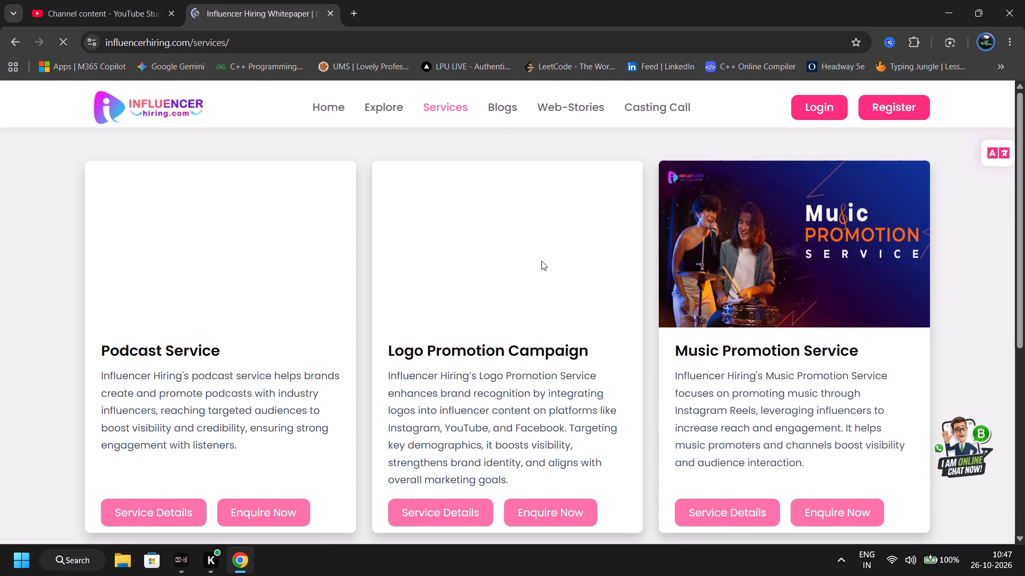
pyautogui.click(549, 514)
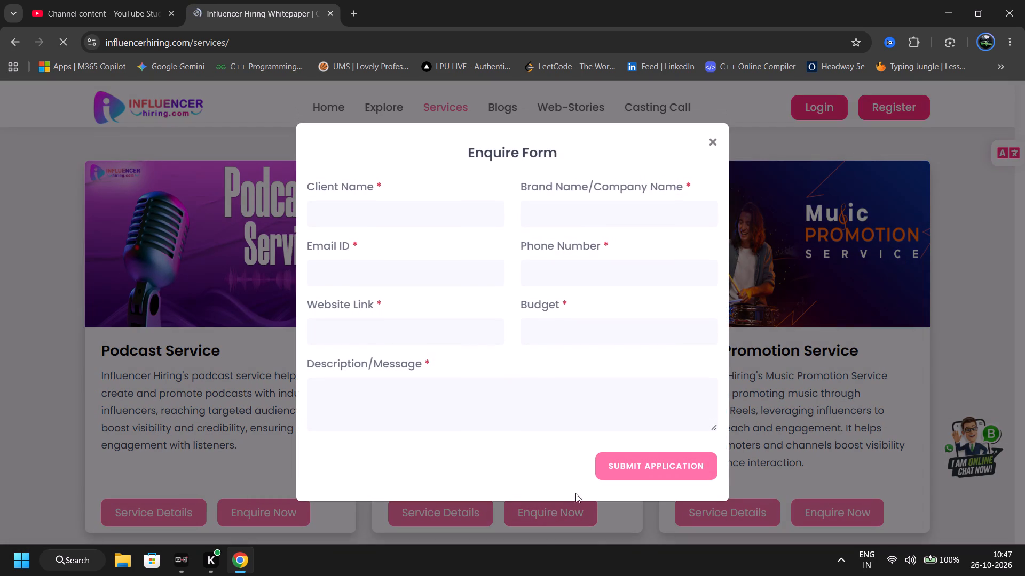
pyautogui.click(407, 222)
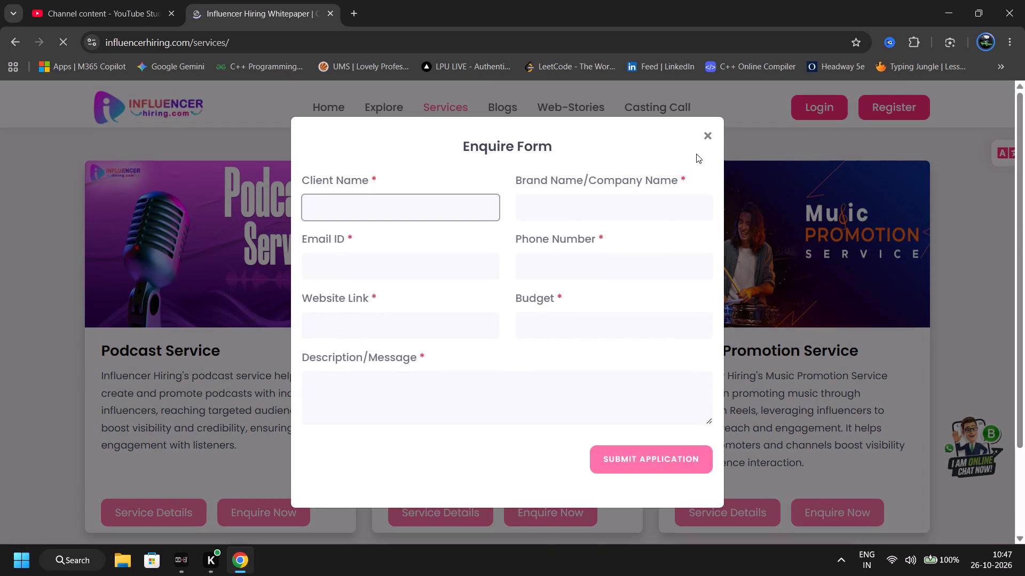
pyautogui.click(703, 138)
# Open the Logo Promotion Campaign service details, skim the page down to the footer, and go back to the Google results.
pyautogui.click(449, 517)
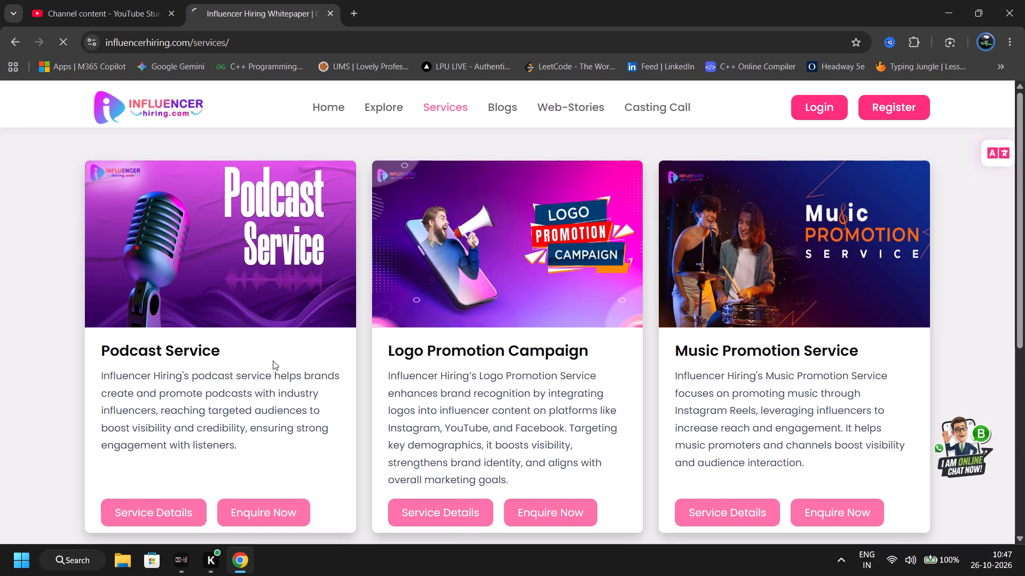
pyautogui.scroll(-5, 376, 261)
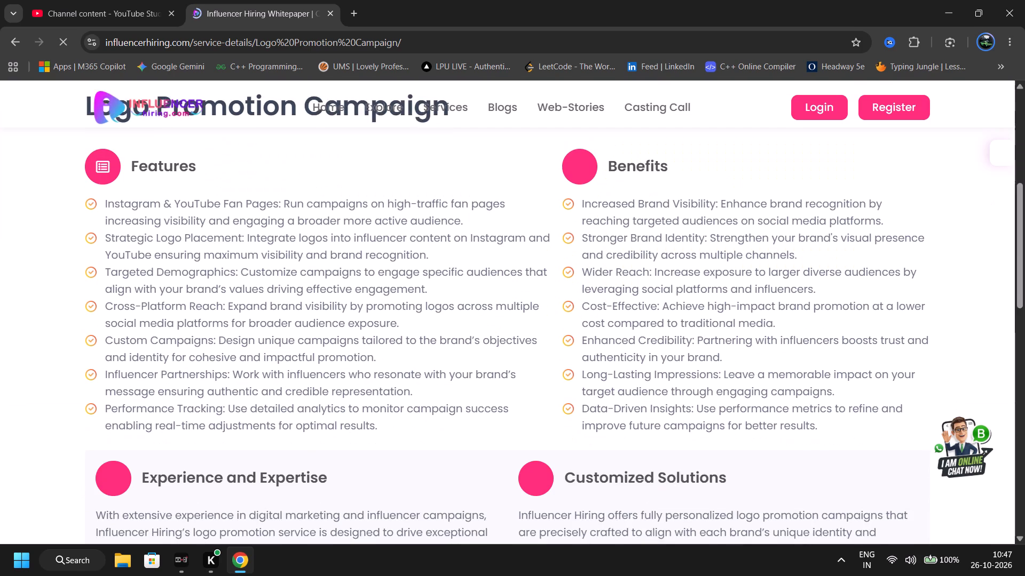
pyautogui.scroll(-16, 364, 260)
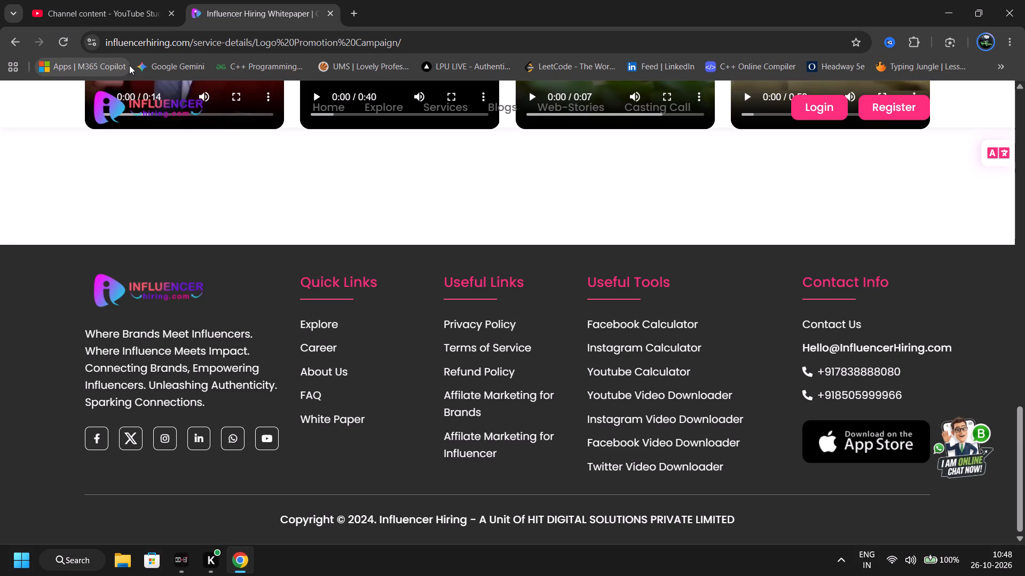
pyautogui.click(26, 53)
pyautogui.click(18, 48)
pyautogui.click(18, 48)
pyautogui.click(18, 48)
# Switch to the YouTube Studio tab, reload the VYRO Shorts list, and check the videos' visibility and views.
pyautogui.click(92, 0)
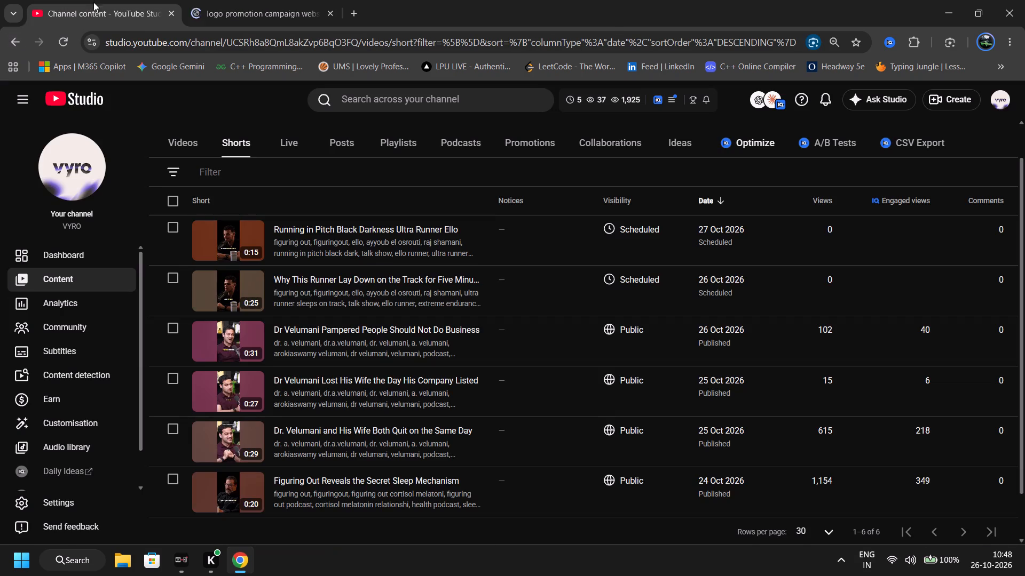
pyautogui.click(64, 45)
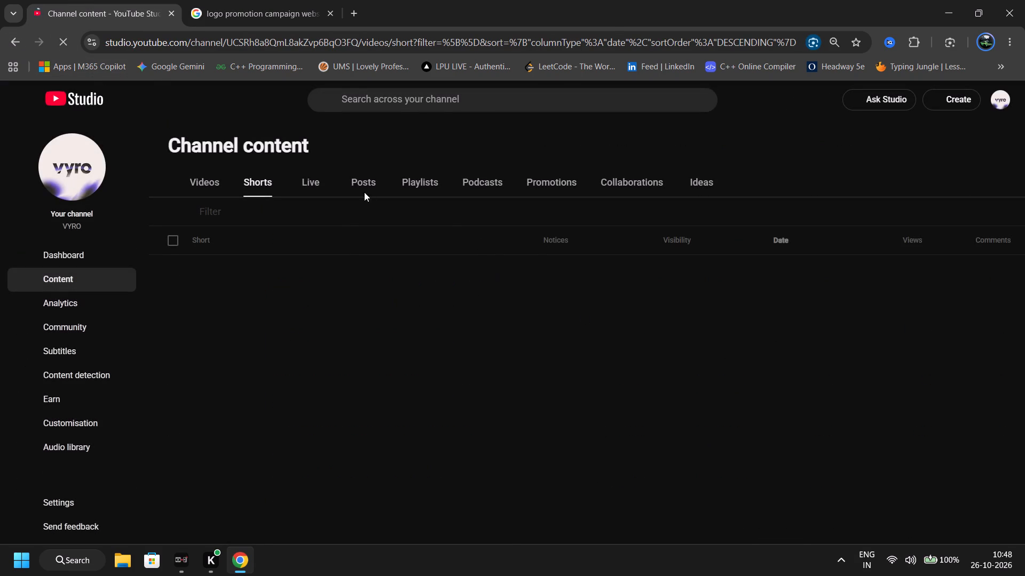
pyautogui.scroll(-2, 448, 267)
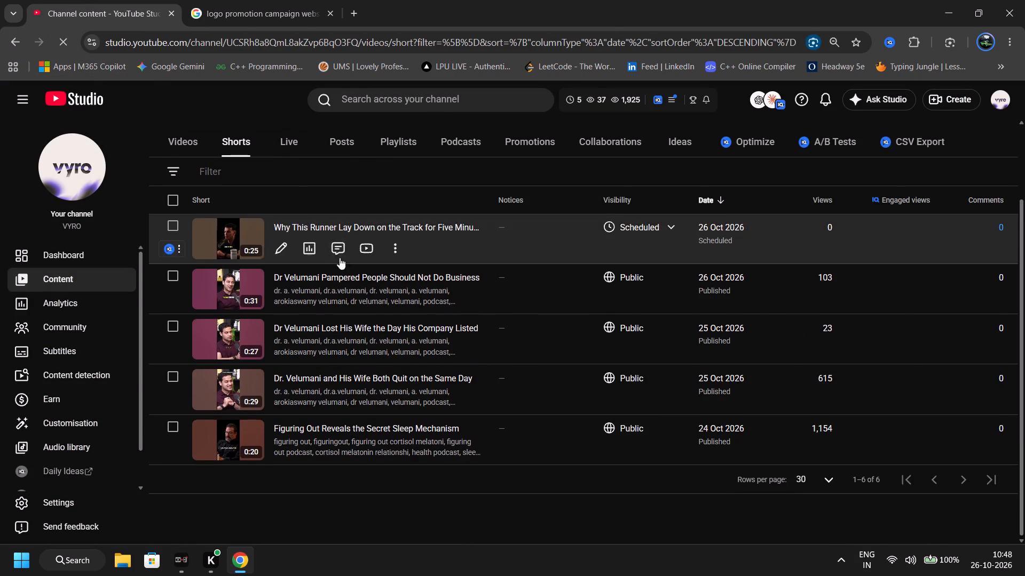
pyautogui.scroll(5, 340, 262)
# Return to the Google results, read the full AI Overview on logo promotion platforms, and open Clipping Culture's Logo Clipping Campaigns result.
pyautogui.click(247, 1)
pyautogui.scroll(1, 350, 265)
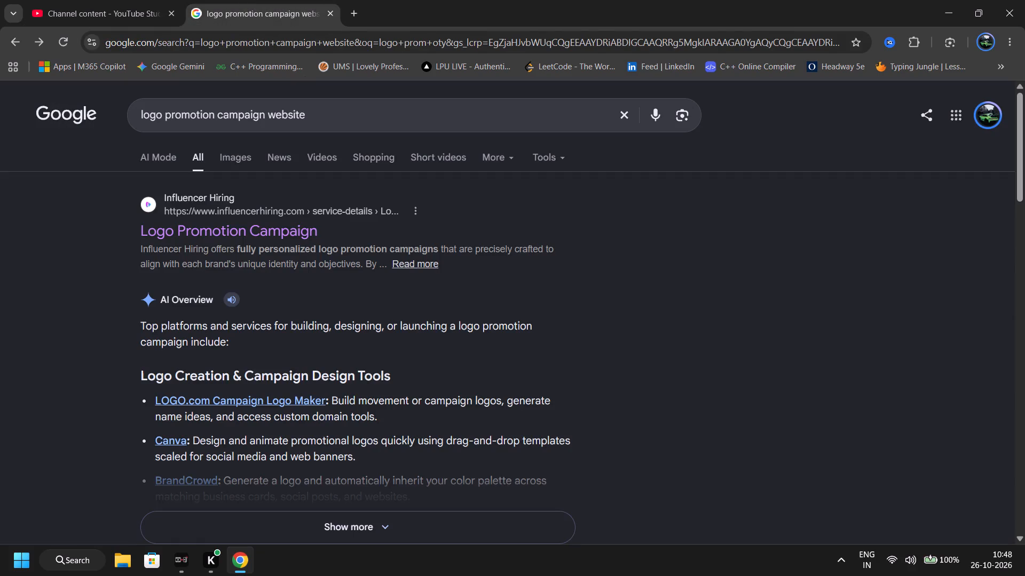
pyautogui.scroll(2, 350, 265)
pyautogui.scroll(-3, 341, 287)
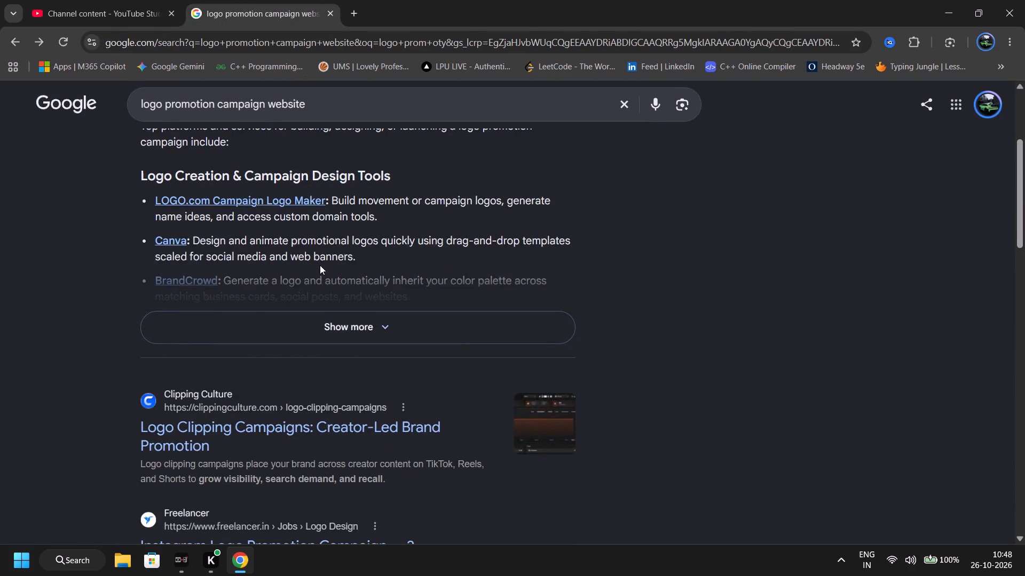
pyautogui.scroll(-2, 304, 277)
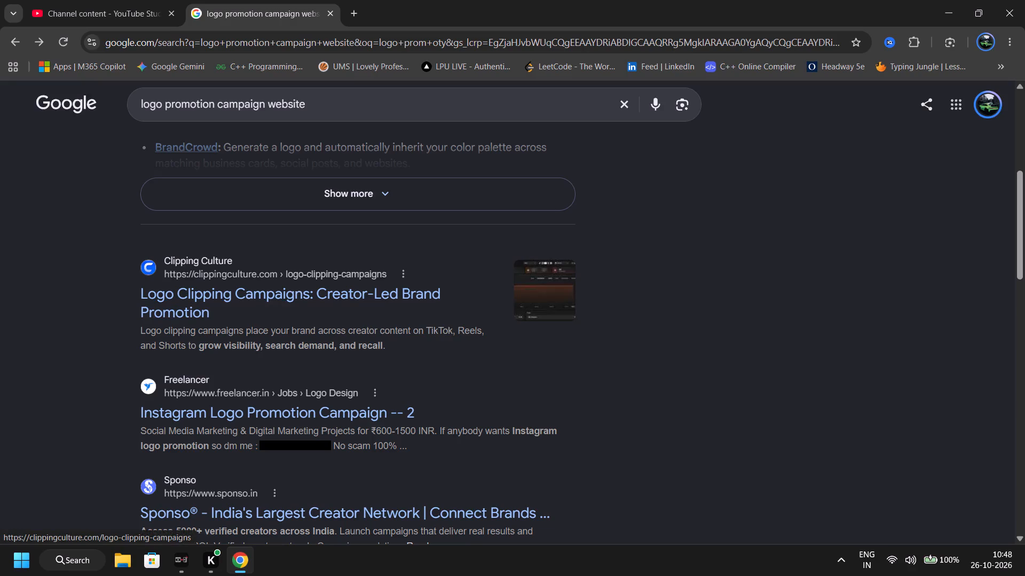
pyautogui.scroll(3, 275, 349)
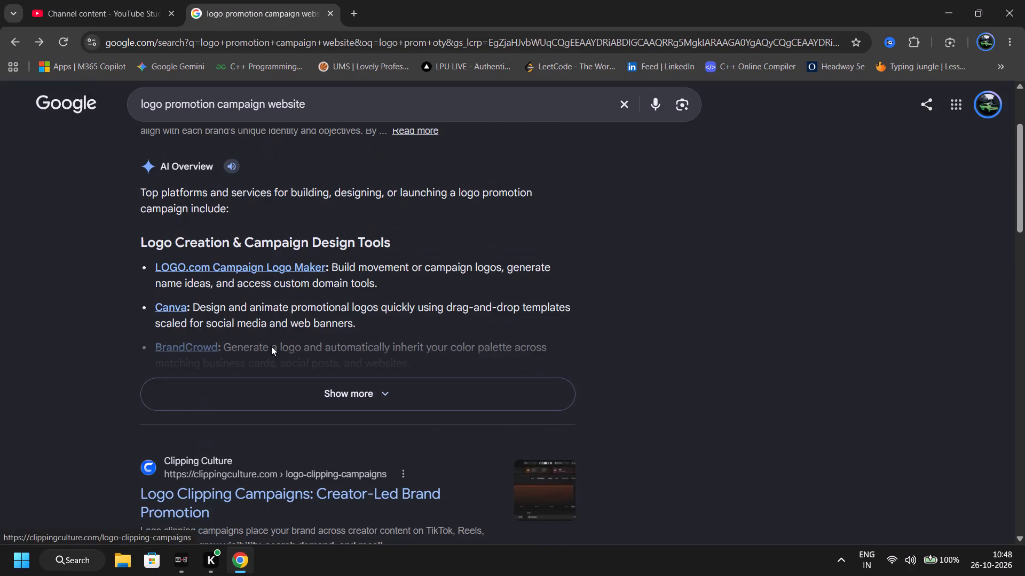
pyautogui.click(244, 385)
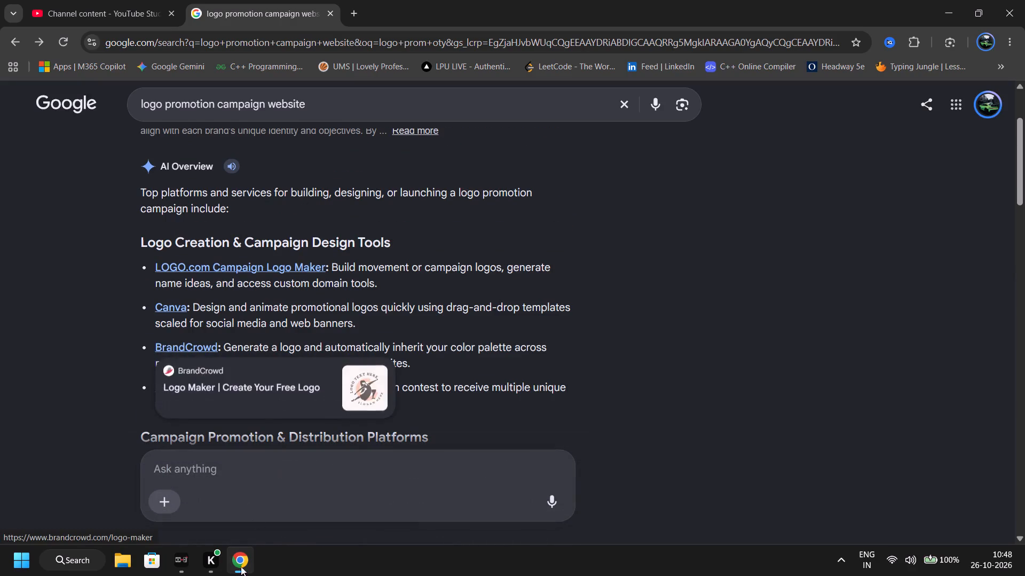
pyautogui.scroll(-4, 224, 339)
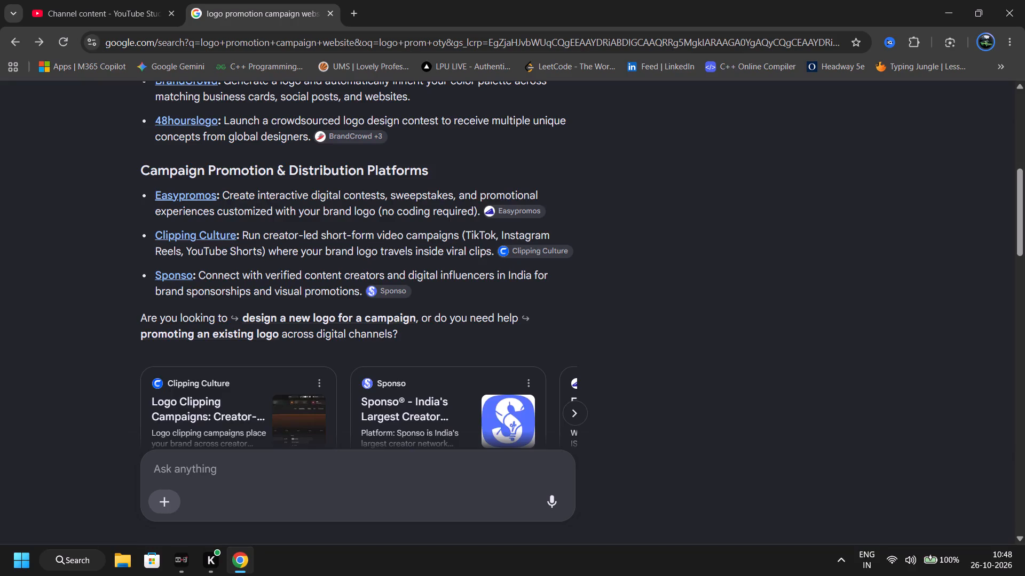
pyautogui.scroll(-5, 258, 209)
pyautogui.scroll(-1, 29, 254)
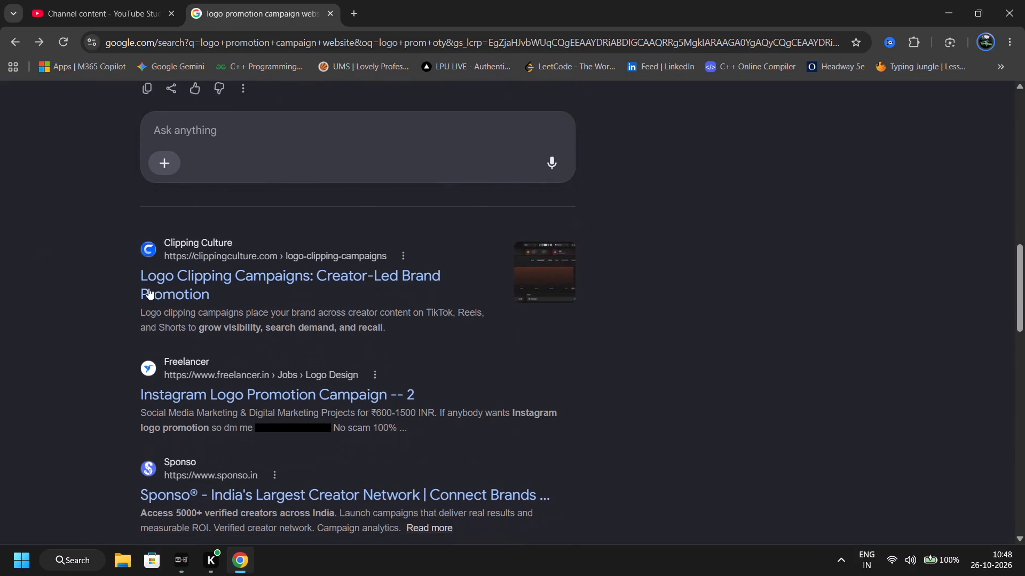
pyautogui.click(174, 287)
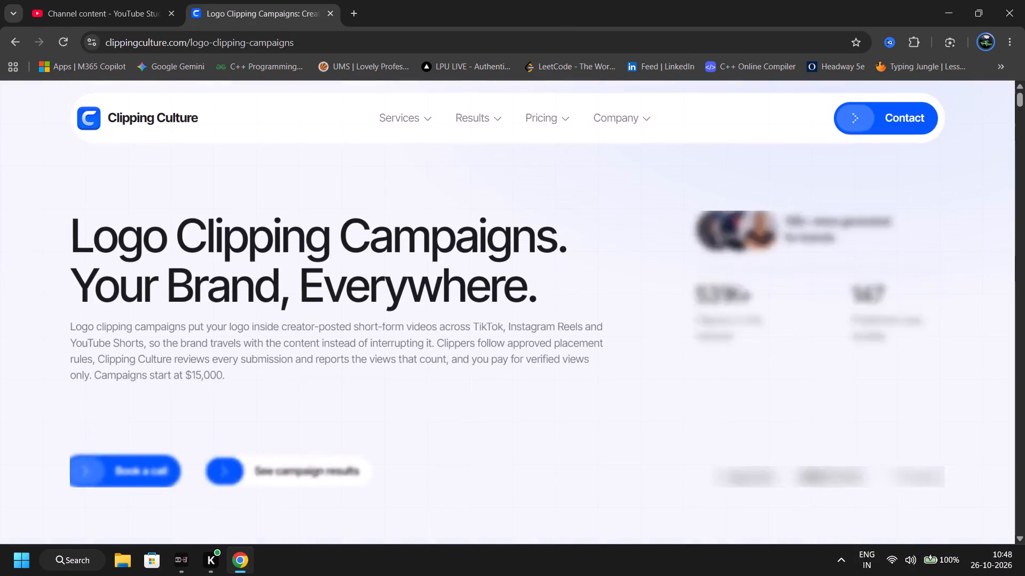
# Skim Clipping Culture's Logo Clipping Campaigns page through the press quotes and brand showcase, and go back to the Google results.
pyautogui.scroll(-2, 395, 303)
pyautogui.scroll(-1, 305, 293)
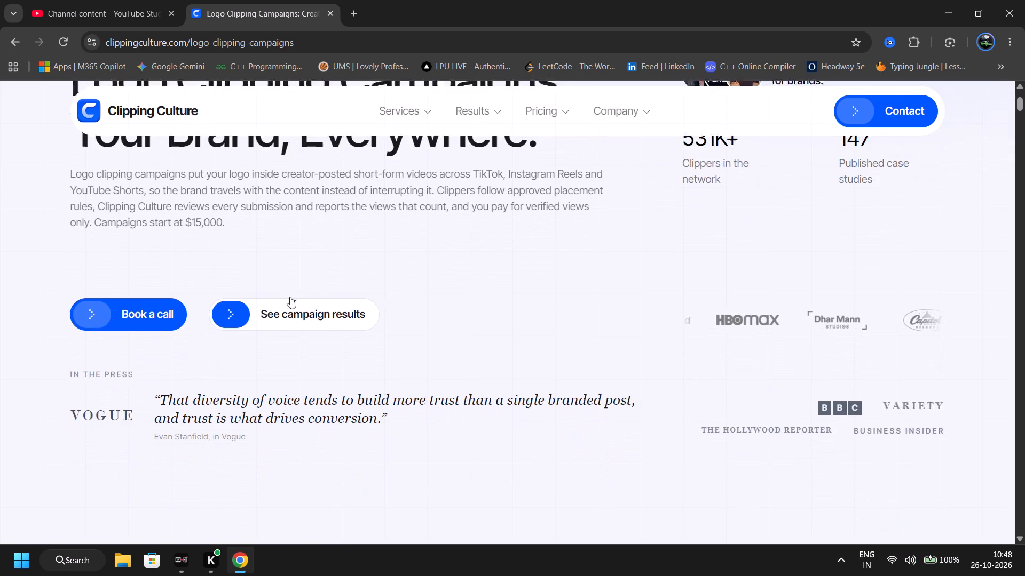
pyautogui.scroll(-5, 221, 295)
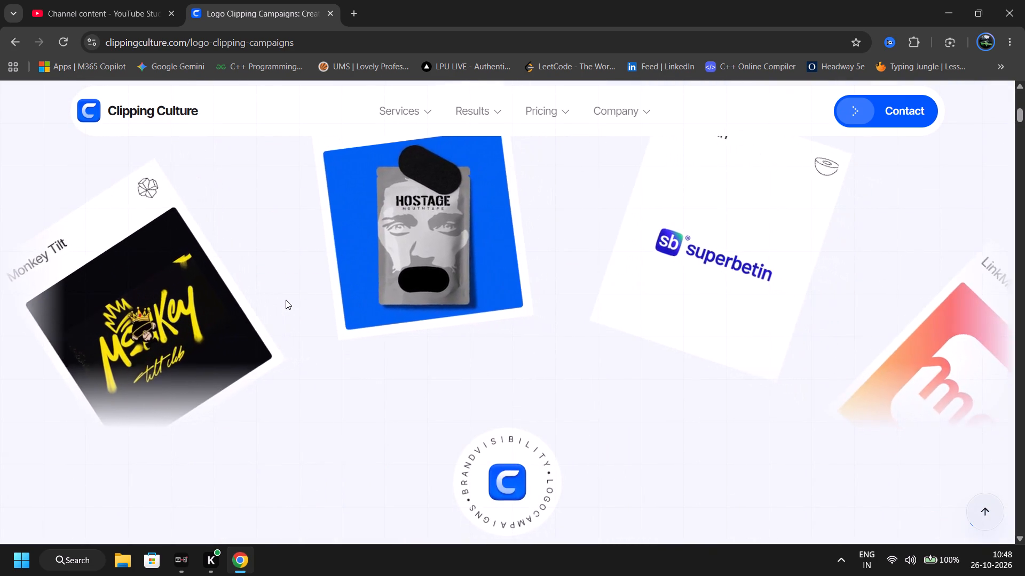
pyautogui.scroll(-1, 286, 300)
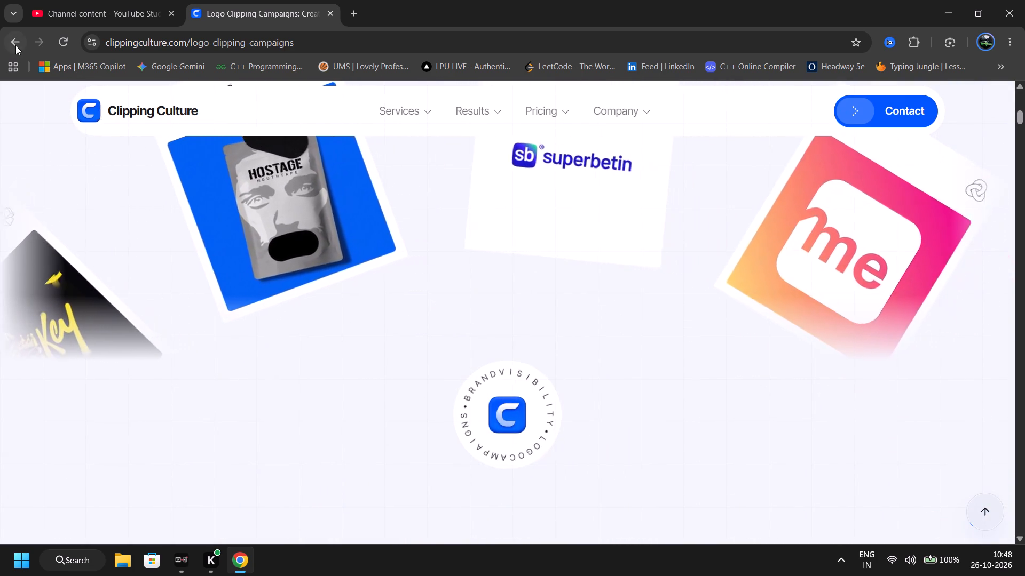
pyautogui.click(15, 45)
# Open Freelancer's Instagram Logo Promotion Campaign -- 2 result and examine its description, requirements, similar jobs and freelancer bids.
pyautogui.scroll(-2, 226, 331)
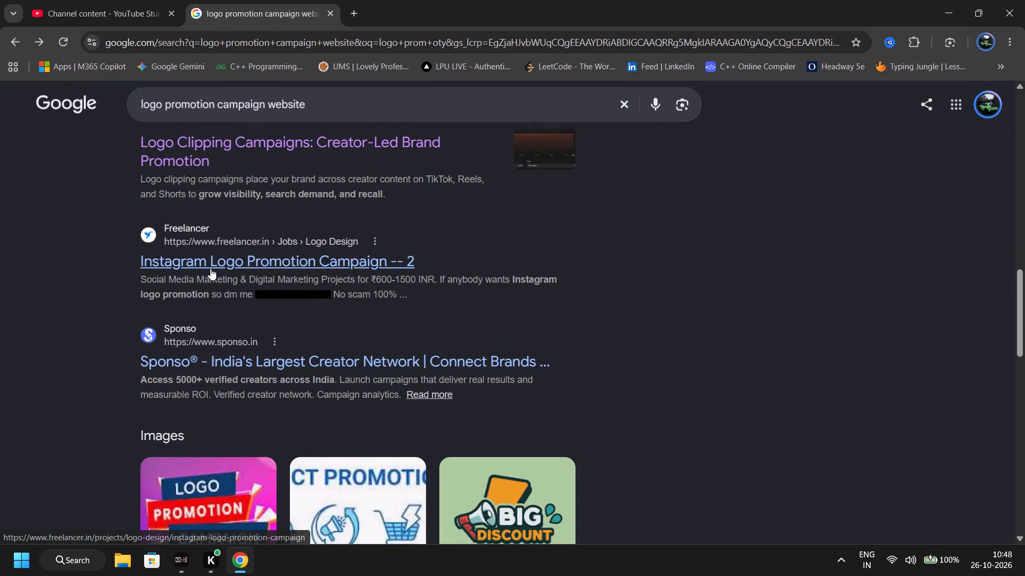
pyautogui.click(210, 268)
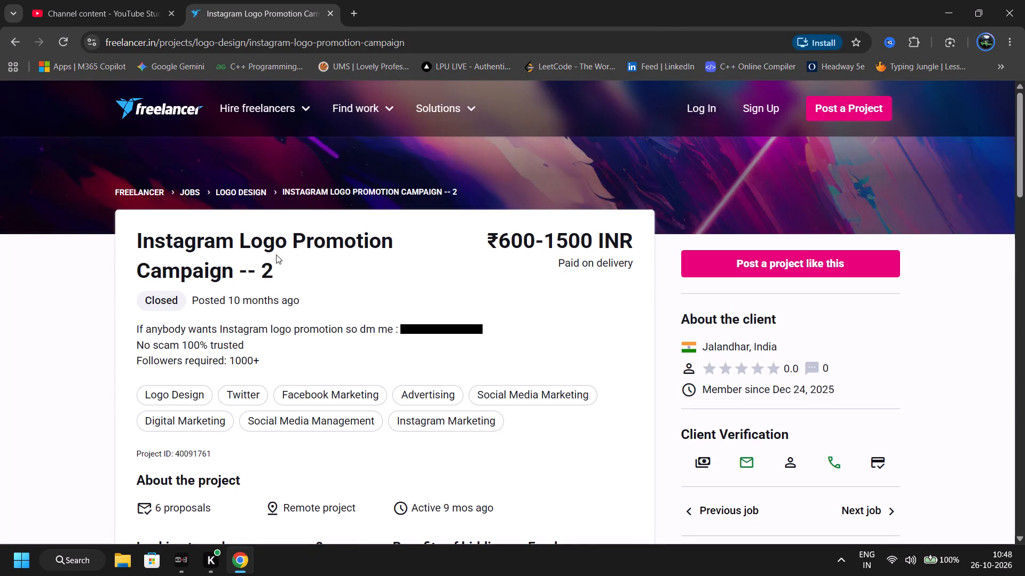
pyautogui.scroll(-2, 241, 254)
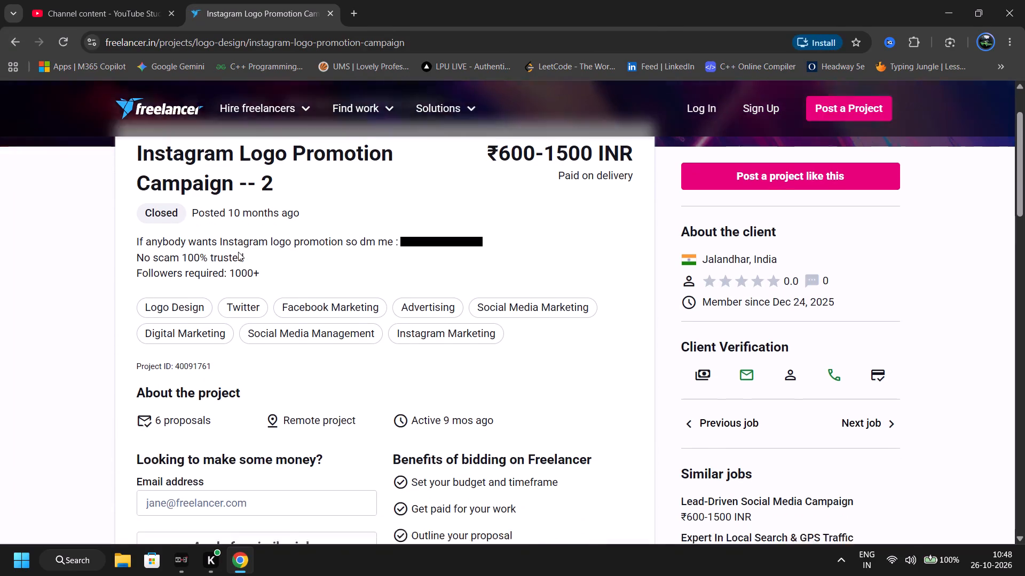
pyautogui.scroll(-1, 238, 252)
pyautogui.scroll(2, 236, 249)
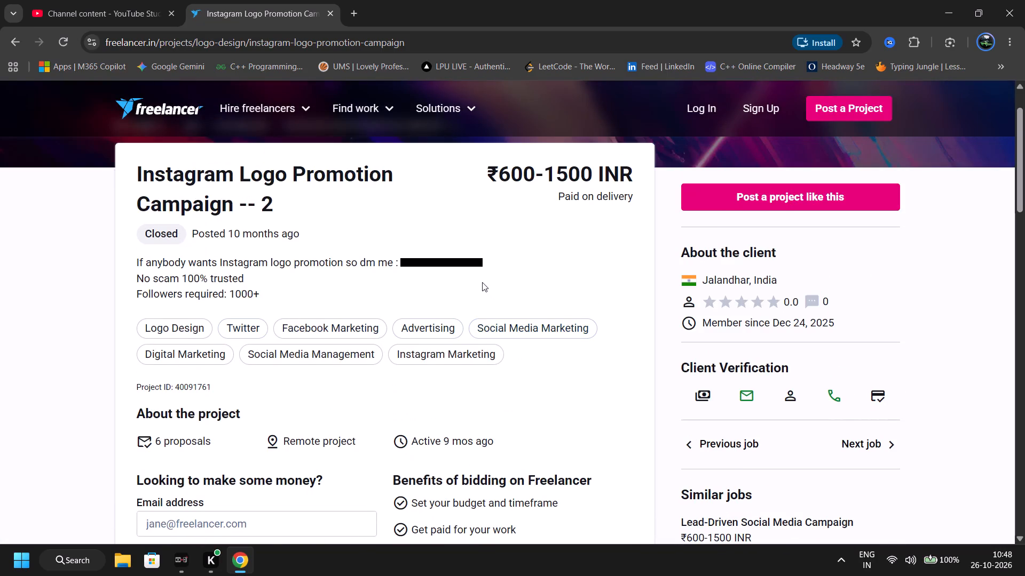
pyautogui.scroll(-2, 480, 279)
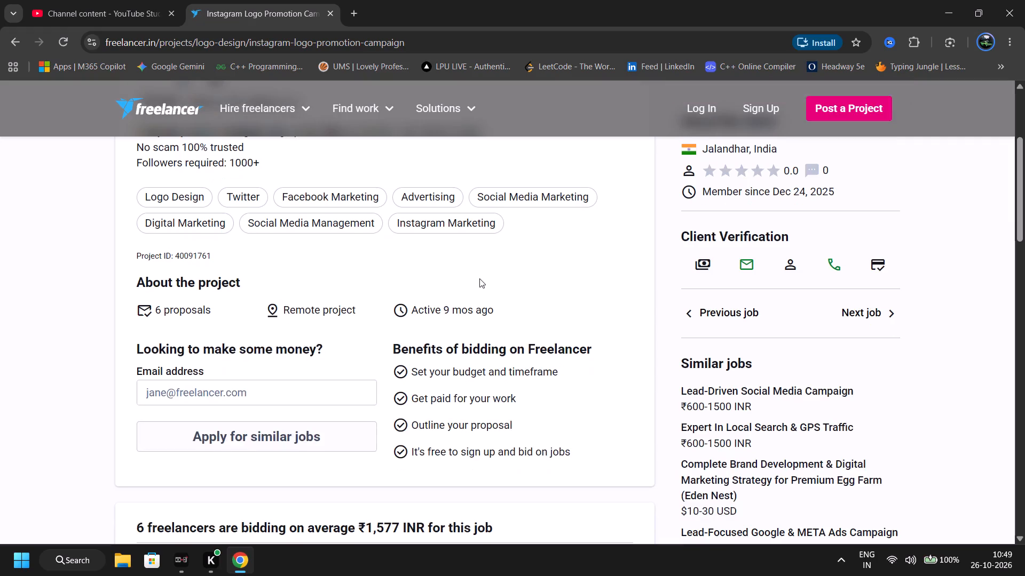
pyautogui.scroll(-1, 479, 277)
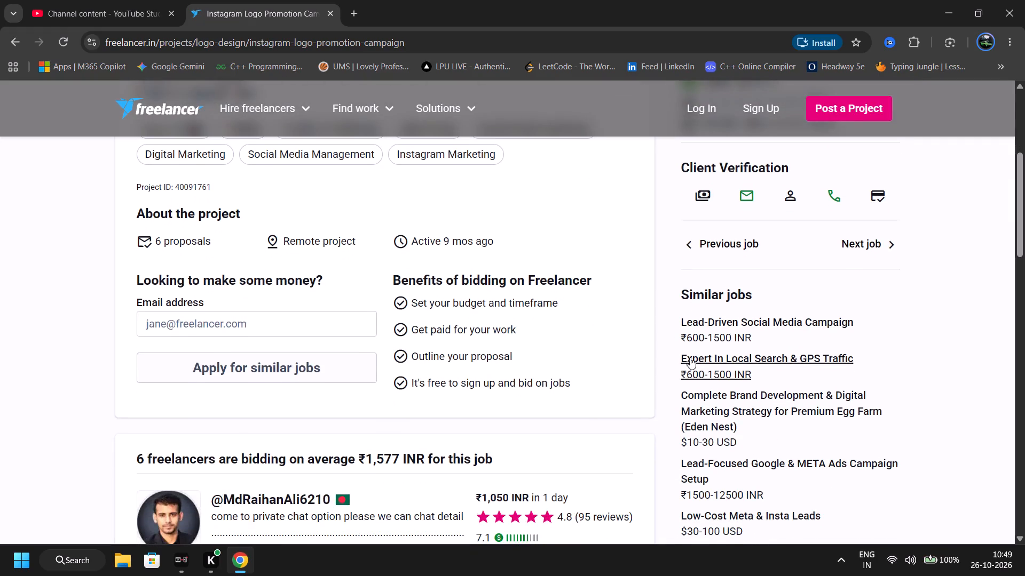
pyautogui.scroll(-4, 559, 334)
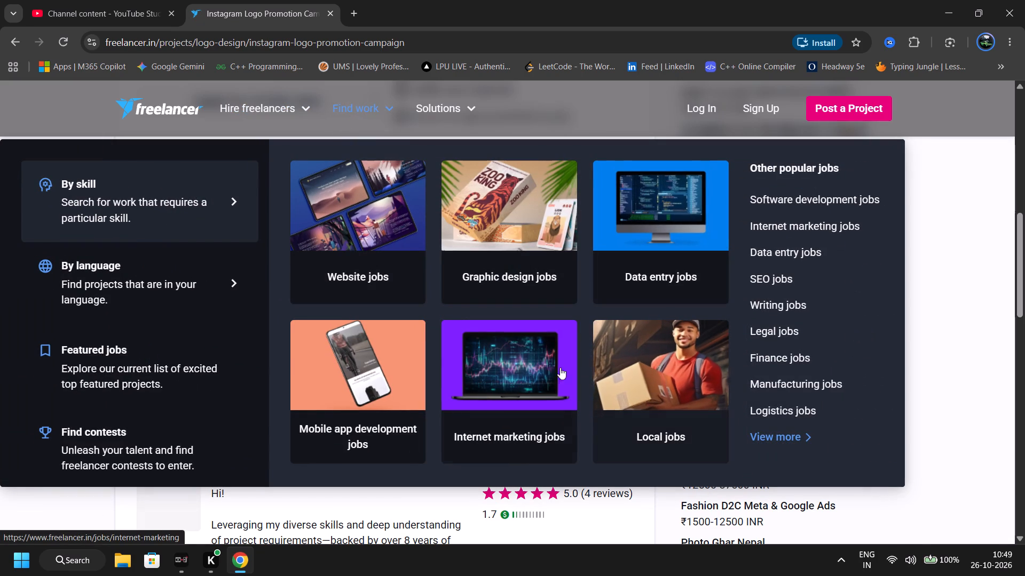
# Open the Website jobs category on Freelancer, and dismiss the hire-a-freelancer banner and the device access request.
pyautogui.click(348, 243)
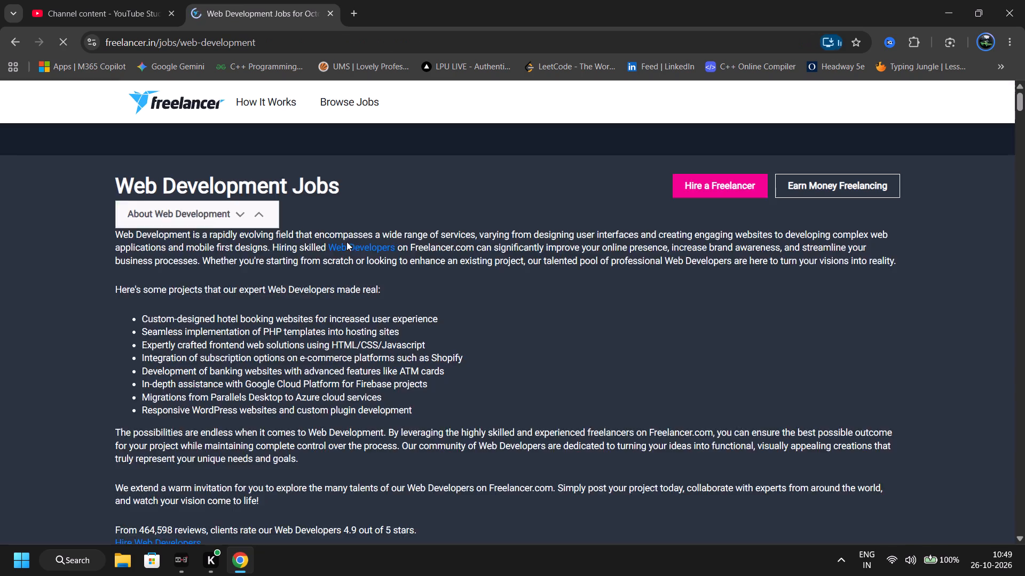
pyautogui.scroll(-7, 452, 303)
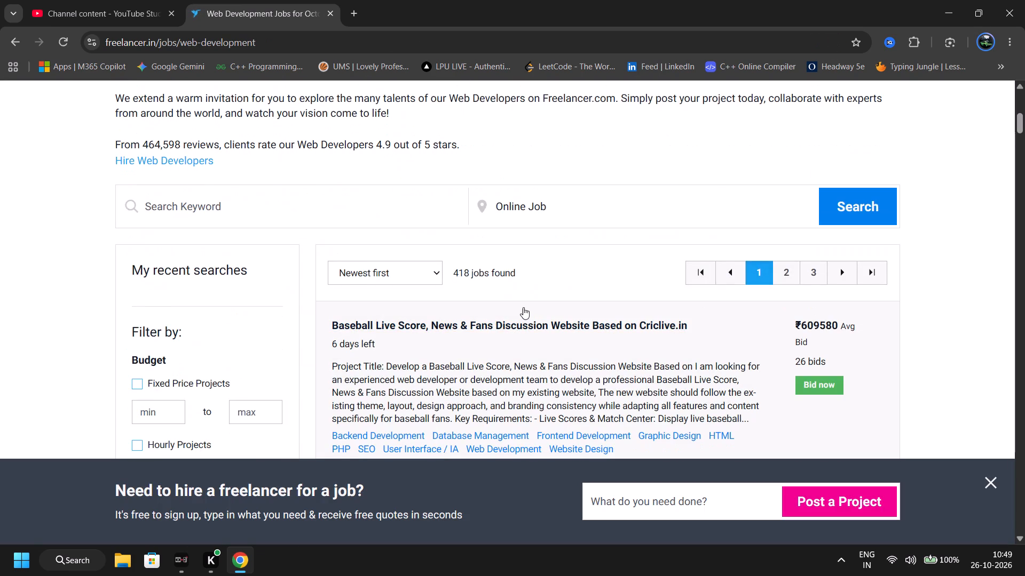
pyautogui.scroll(-1, 522, 307)
pyautogui.click(993, 477)
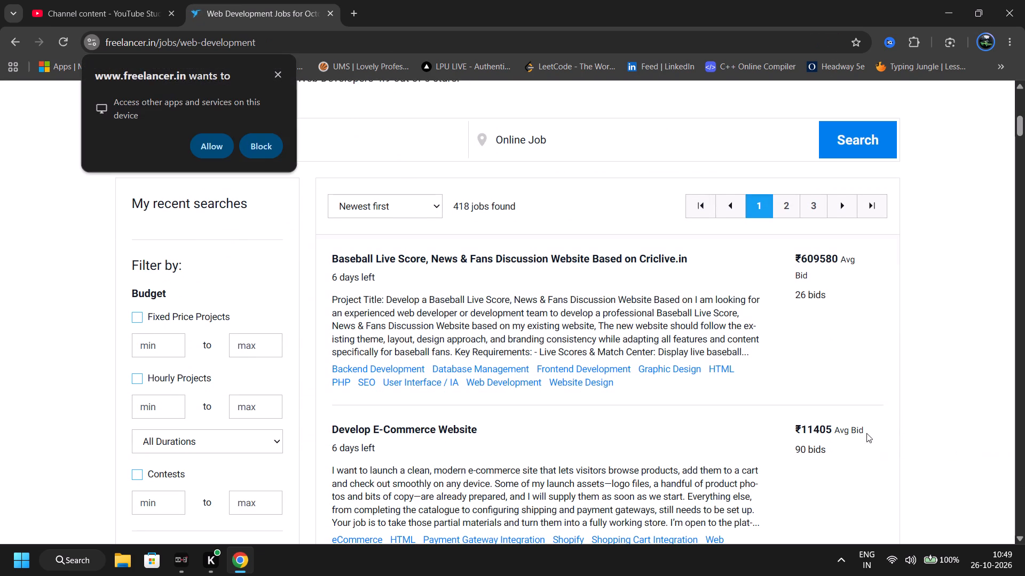
pyautogui.click(279, 72)
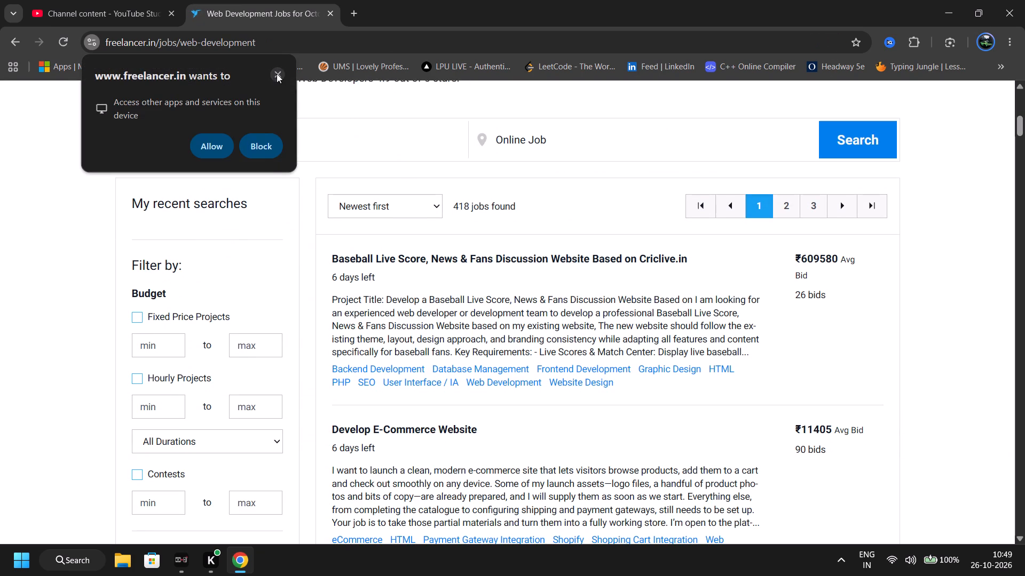
pyautogui.click(275, 74)
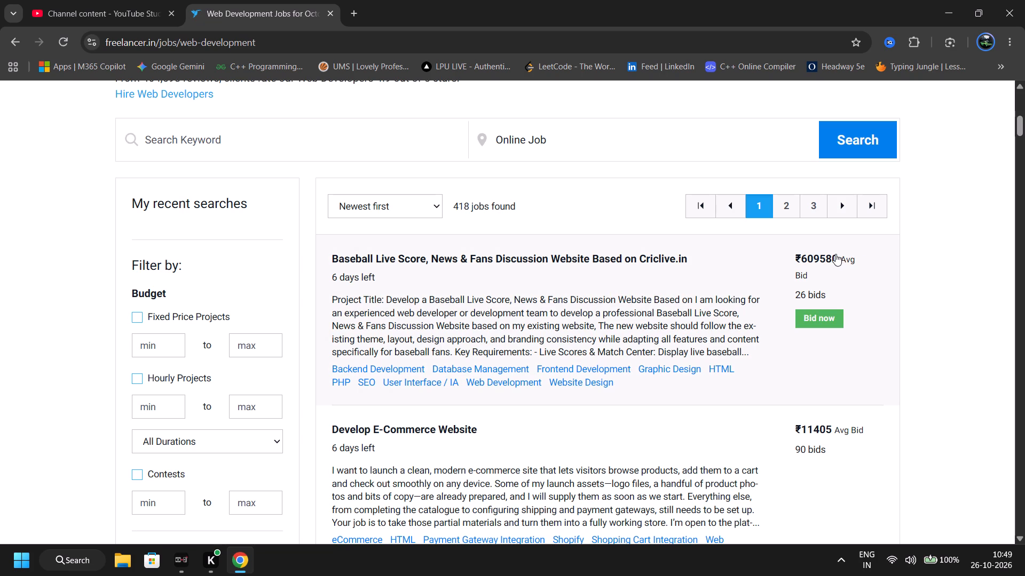
# Look through Freelancer's web development job listings, examining project descriptions, required skills, average bids and bid counts.
pyautogui.scroll(-2, 840, 255)
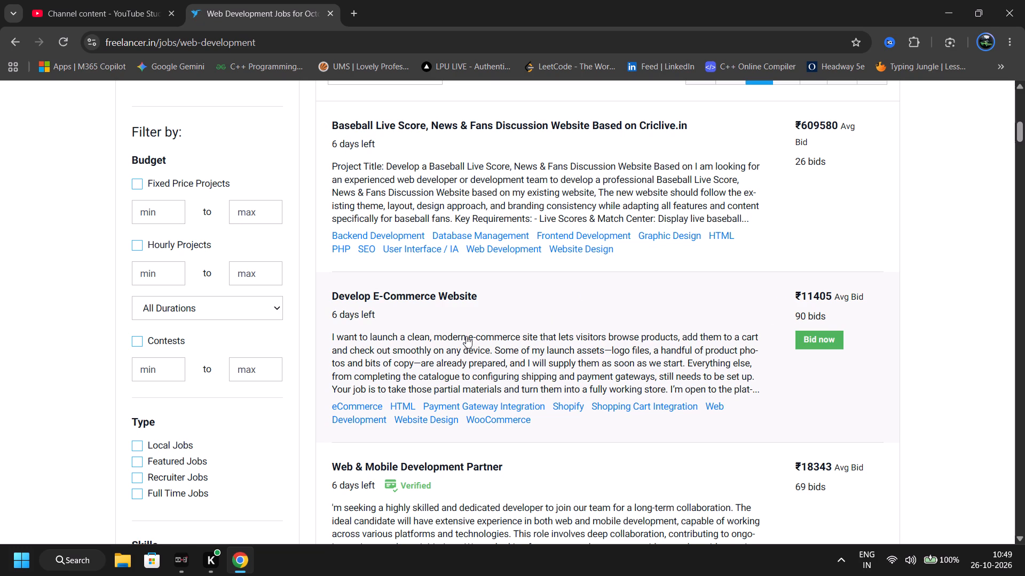
pyautogui.scroll(-3, 483, 312)
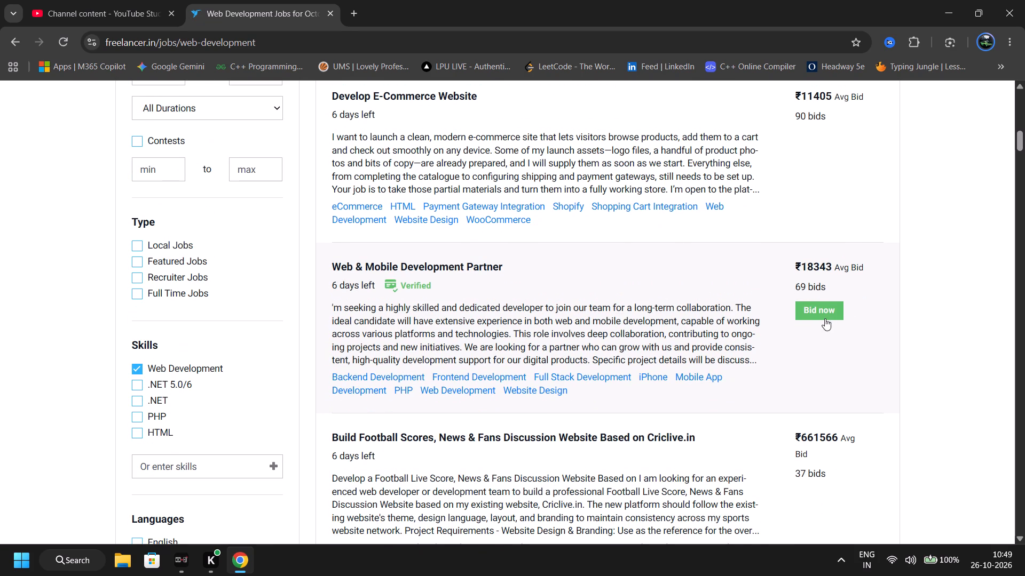
pyautogui.scroll(-2, 760, 325)
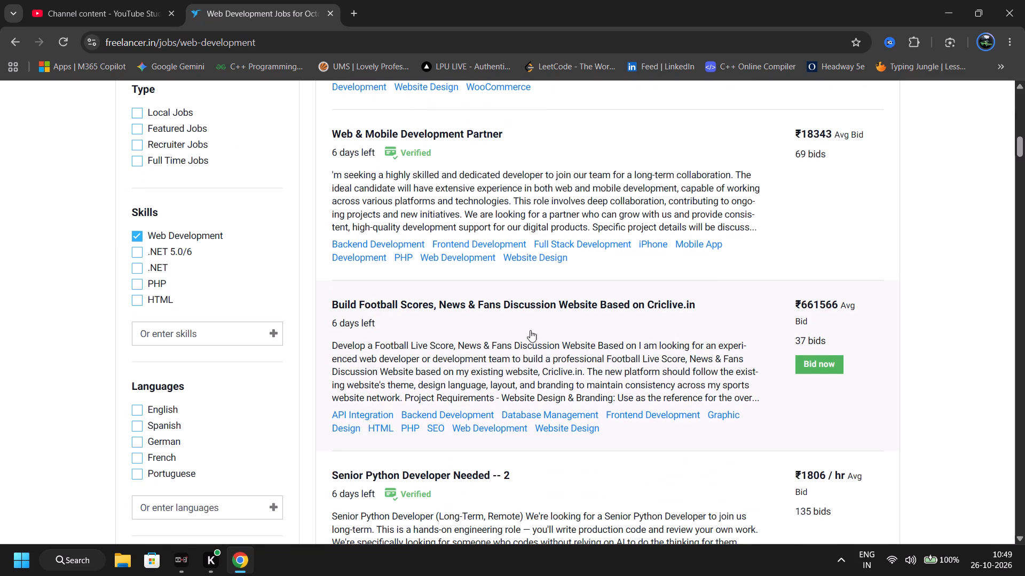
pyautogui.scroll(-3, 506, 347)
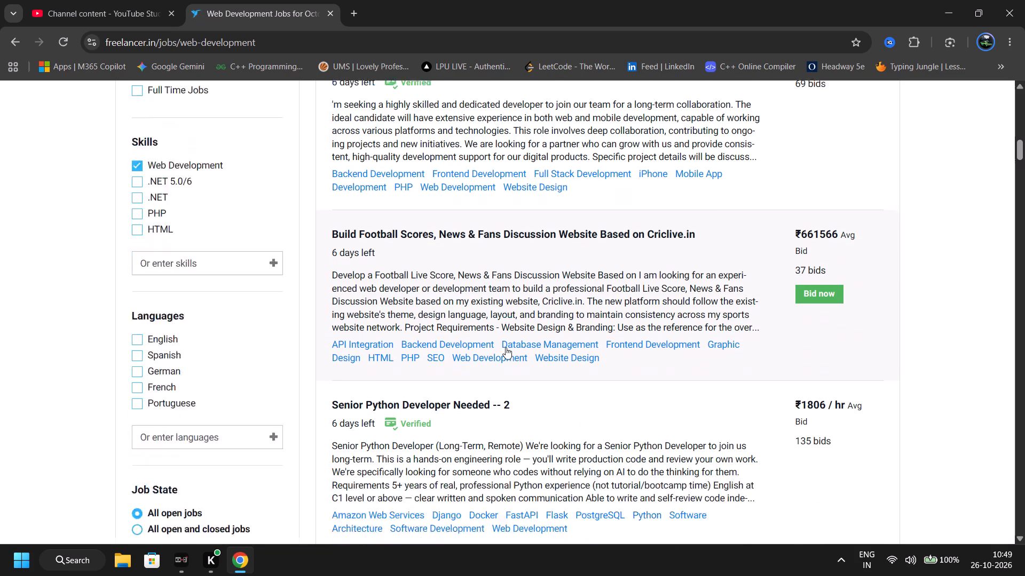
pyautogui.scroll(-6, 500, 334)
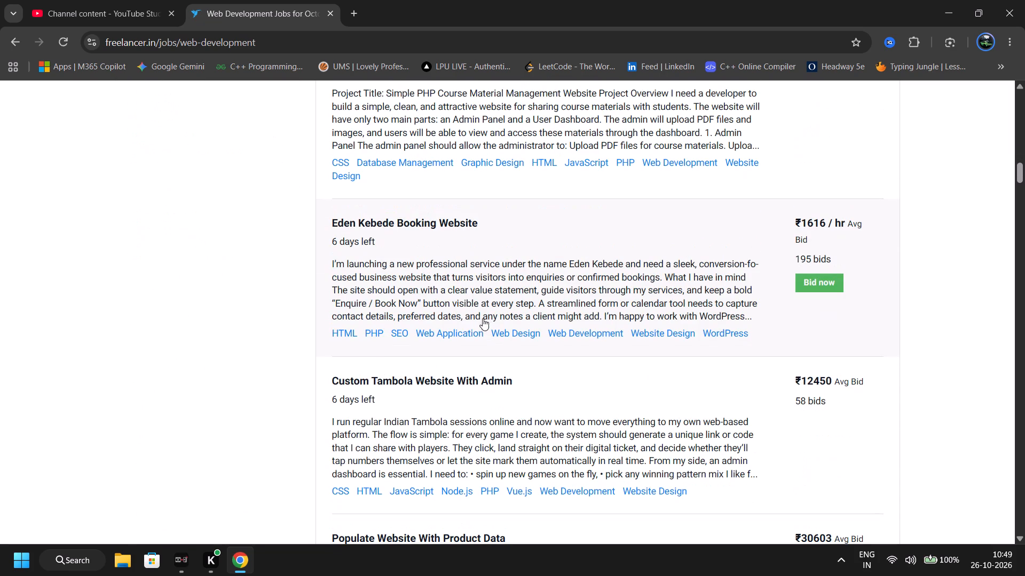
pyautogui.scroll(-2, 406, 376)
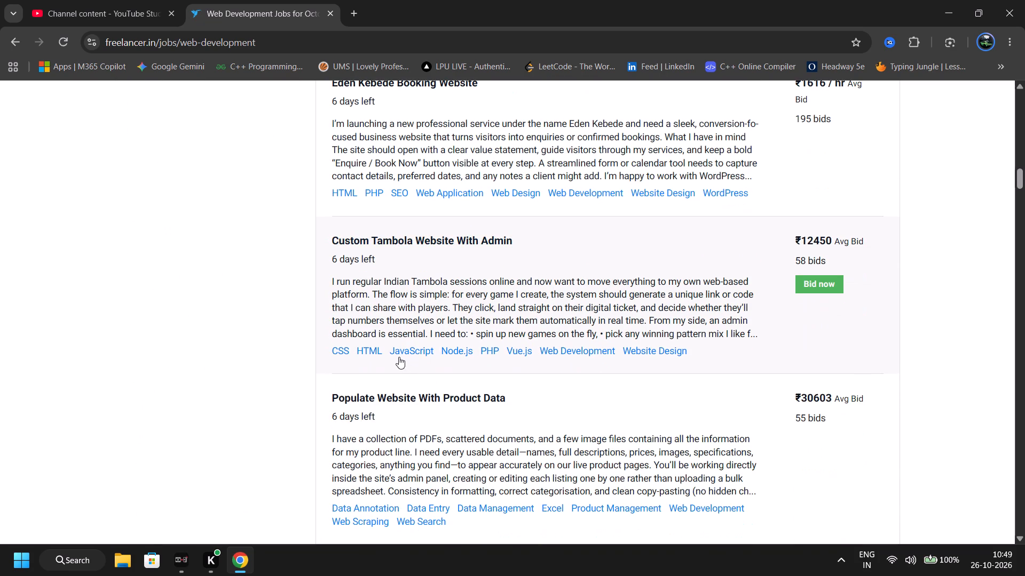
pyautogui.scroll(-1, 395, 353)
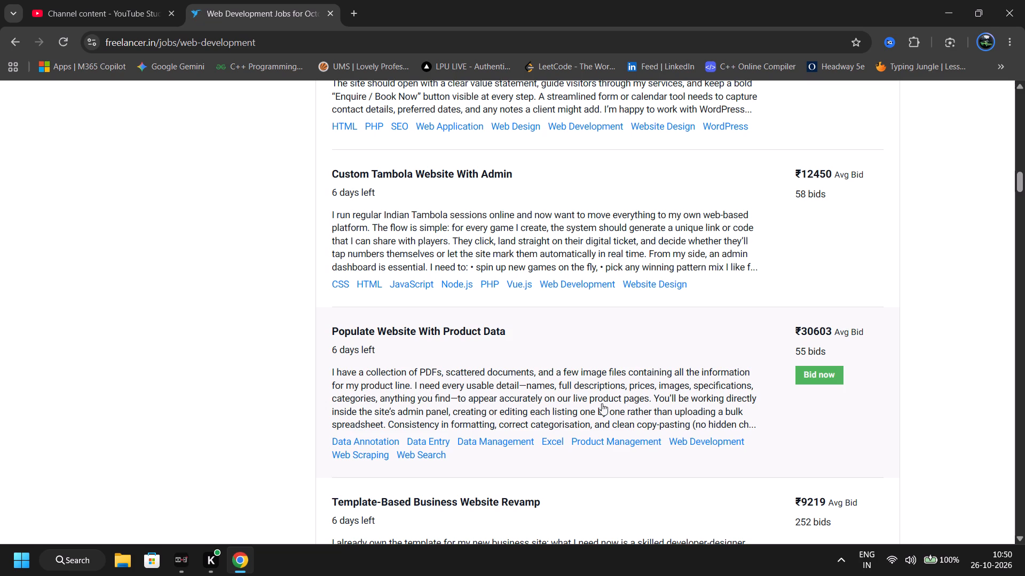
pyautogui.scroll(-4, 324, 388)
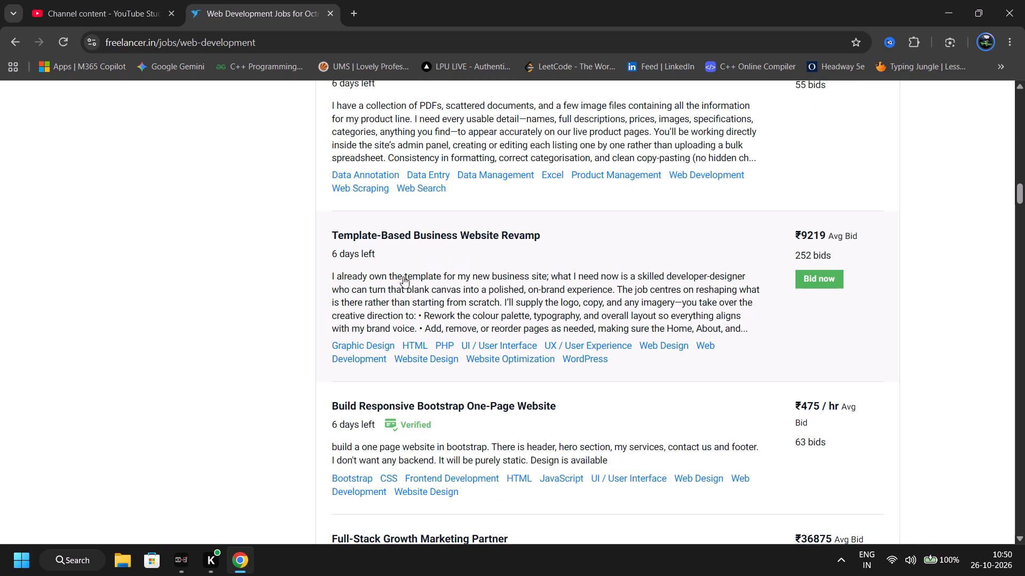
pyautogui.scroll(-2, 293, 305)
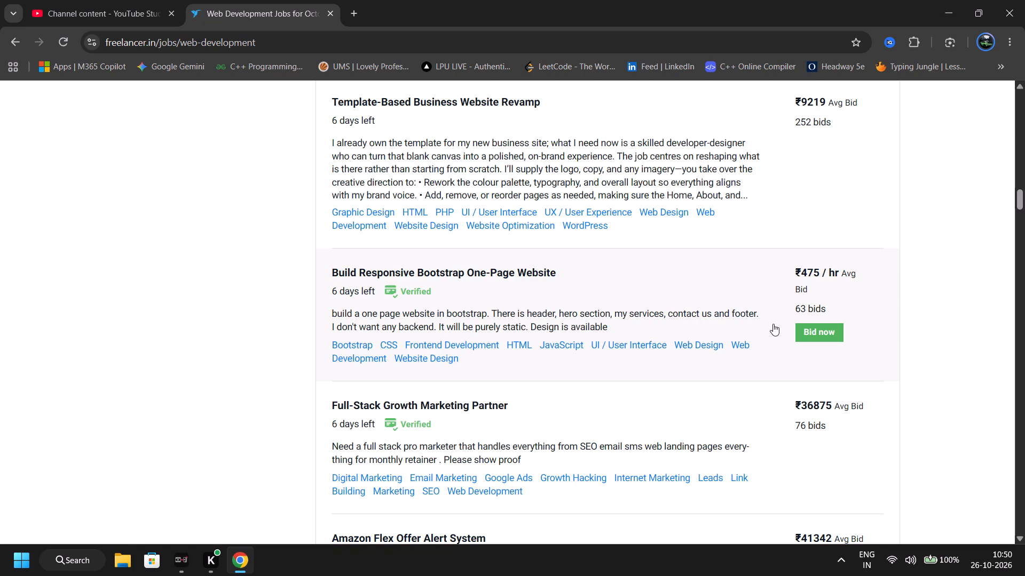
# Open the bid page for Build Responsive Bootstrap One-Page Website and examine its project details, client information and bid form.
pyautogui.click(809, 328)
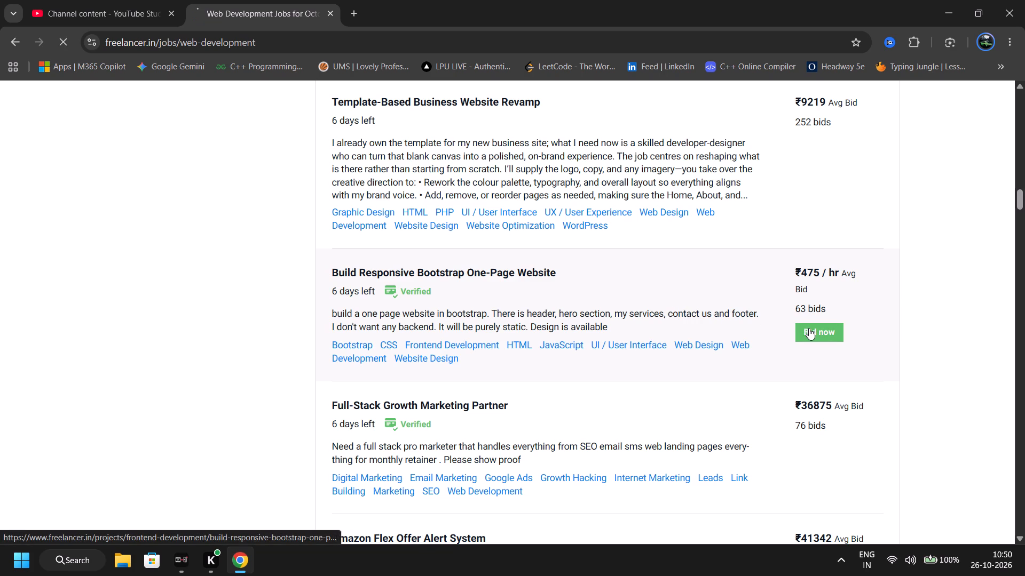
pyautogui.scroll(-1, 676, 189)
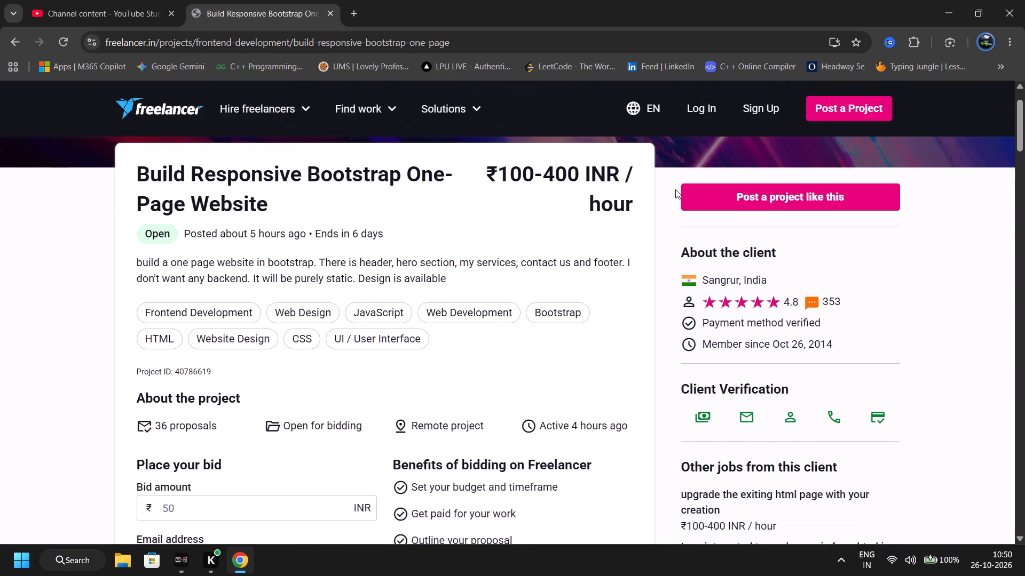
pyautogui.scroll(-3, 671, 194)
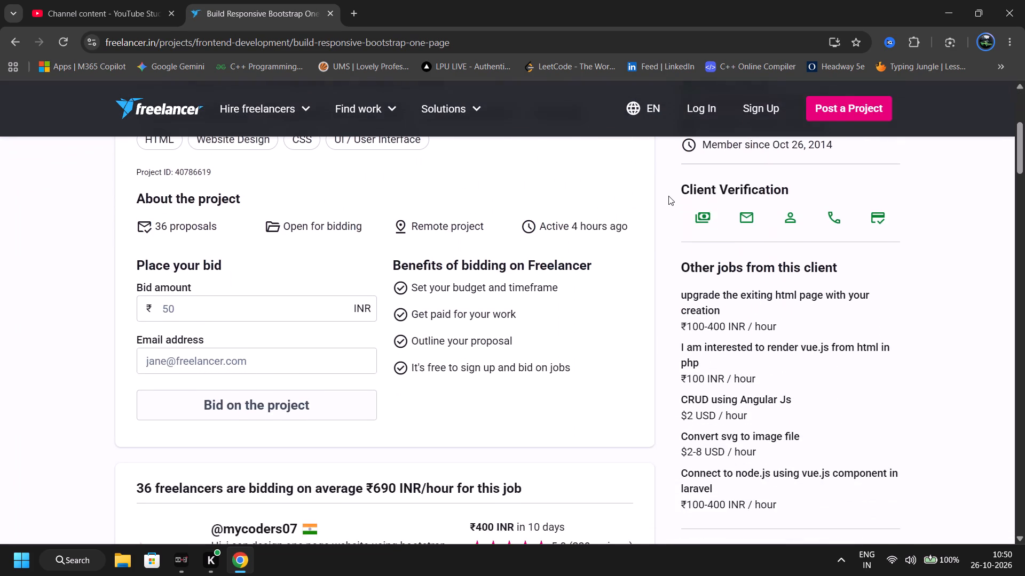